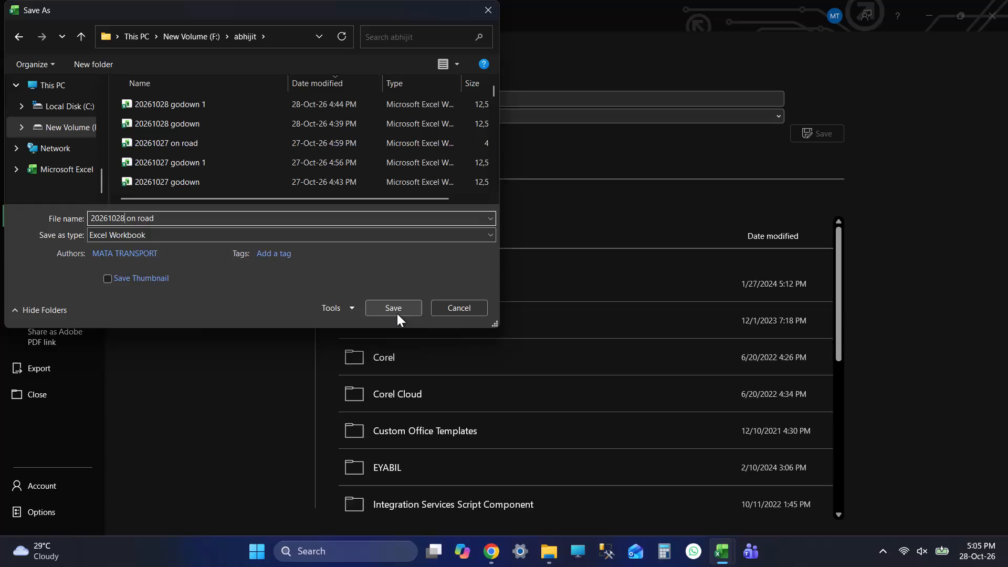
Save the workbook as "20261028 on road" in Excel Workbook format in the abhijit folder.
{"action": "left_click", "coordinate": [397, 305]}
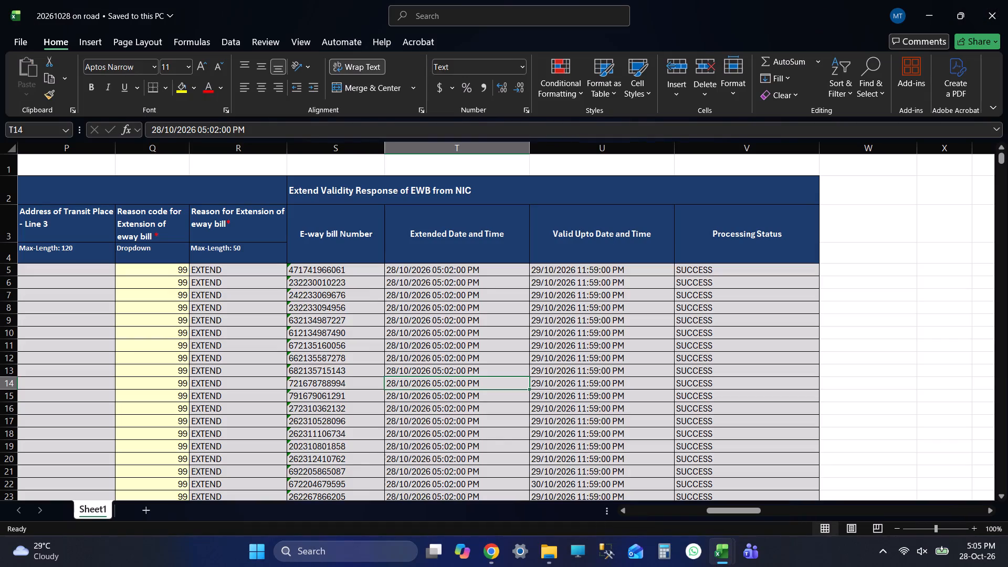
Review the extended dates, validity dates and processing status of all e-way bill rows down to the end of the data.
{"action": "left_click", "coordinate": [432, 160]}
{"action": "key", "text": "Up"}
{"action": "key", "text": "Up"}
{"action": "key", "text": "Up"}
{"action": "key", "text": "Up"}
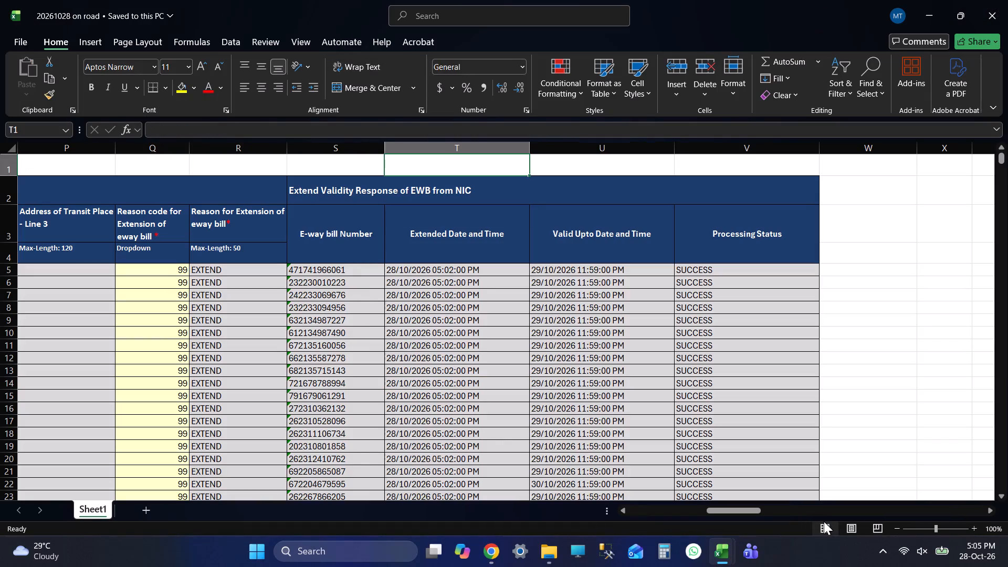
{"action": "key", "text": "Page_Down"}
{"action": "key", "text": "Page_Down"}
{"action": "key", "text": "Page_Down"}
{"action": "key", "text": "Page_Down"}
{"action": "key", "text": "Page_Down"}
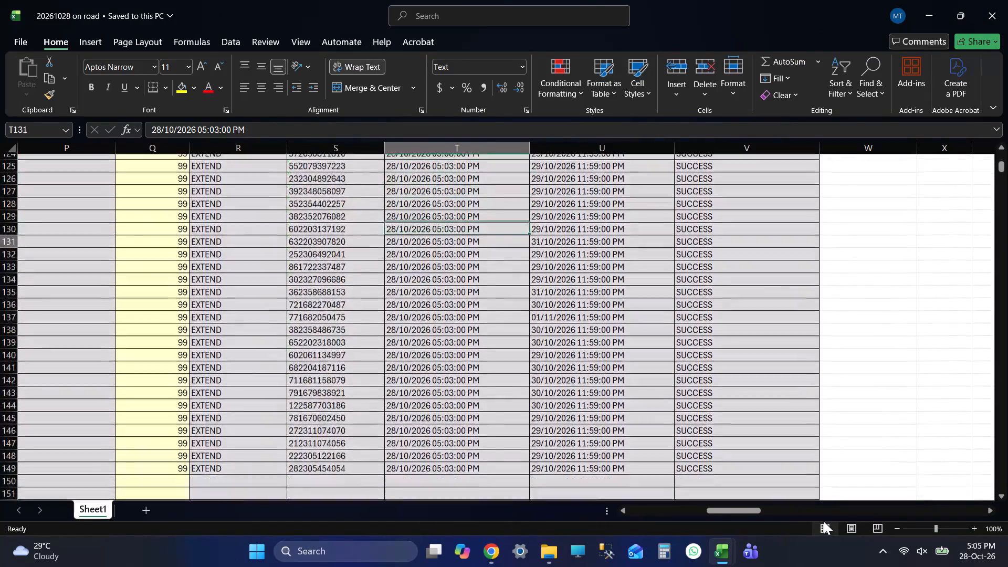
{"action": "key", "text": "Page_Down"}
{"action": "key", "text": "Page_Up"}
{"action": "key", "text": "Page_Up"}
{"action": "key", "text": "Page_Up"}
{"action": "key", "text": "Page_Up"}
{"action": "key", "text": "Page_Up"}
{"action": "key", "text": "Page_Up"}
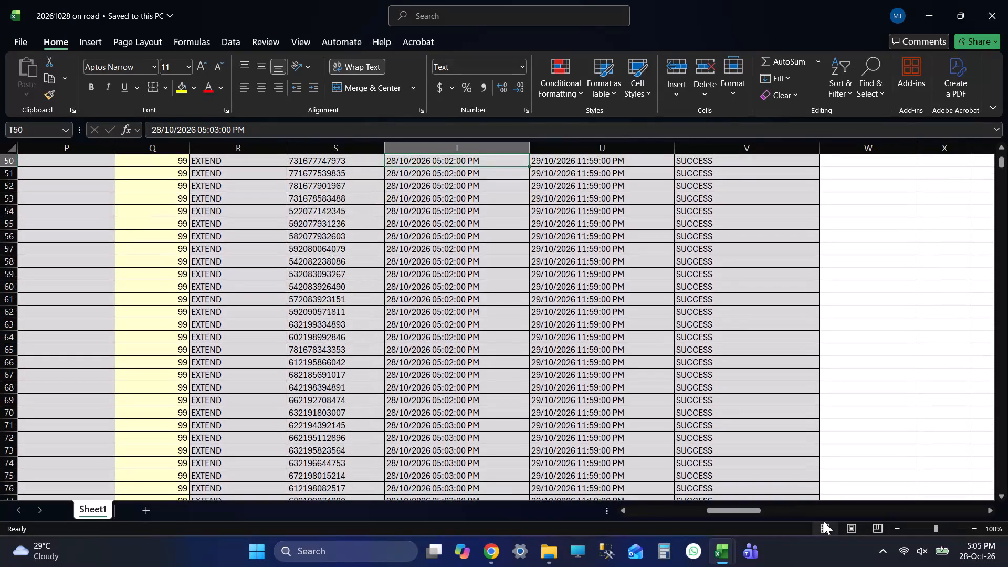
{"action": "key", "text": "Page_Up"}
{"action": "key", "text": "Page_Up"}
{"action": "key", "text": "Page_Up"}
{"action": "key", "text": "Page_Up"}
{"action": "key", "text": "Page_Up"}
{"action": "key", "text": "Page_Up"}
{"action": "key", "text": "Page_Up"}
{"action": "key", "text": "Page_Up"}
{"action": "key", "text": "Page_Up"}
{"action": "key", "text": "Page_Up"}
{"action": "key", "text": "Page_Up"}
{"action": "key", "text": "Page_Up"}
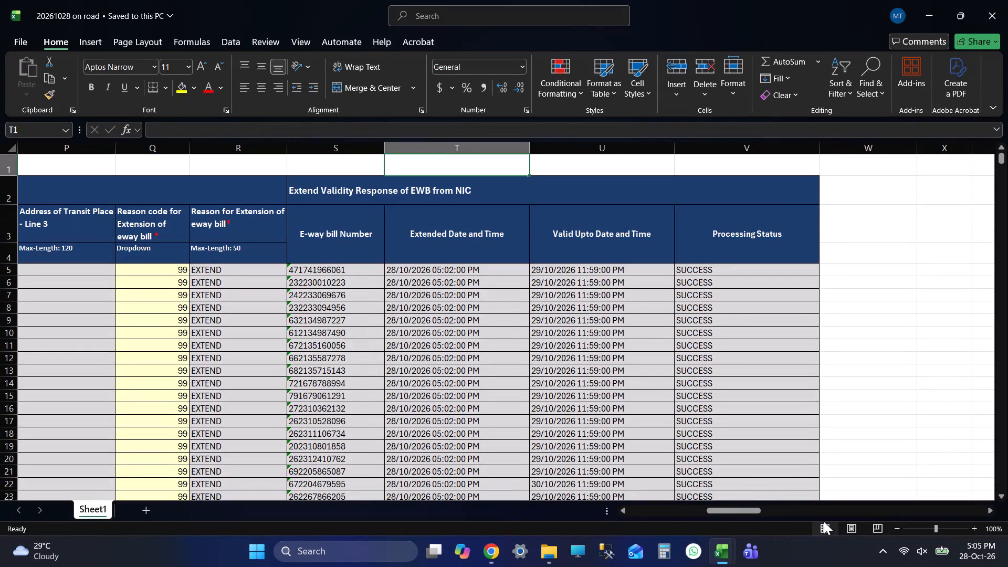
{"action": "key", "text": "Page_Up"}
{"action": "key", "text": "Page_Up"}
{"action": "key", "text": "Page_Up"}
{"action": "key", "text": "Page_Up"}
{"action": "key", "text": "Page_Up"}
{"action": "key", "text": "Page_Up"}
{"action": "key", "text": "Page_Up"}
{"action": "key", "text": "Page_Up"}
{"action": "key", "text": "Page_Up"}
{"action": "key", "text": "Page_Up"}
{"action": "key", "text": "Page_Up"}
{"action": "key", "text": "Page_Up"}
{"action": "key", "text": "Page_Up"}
Recheck the e-way bill extension response rows through the last filled row, returning to the top of the sheet.
{"action": "key", "text": "Page_Down"}
{"action": "key", "text": "Page_Down"}
{"action": "key", "text": "Page_Down"}
{"action": "key", "text": "Page_Down"}
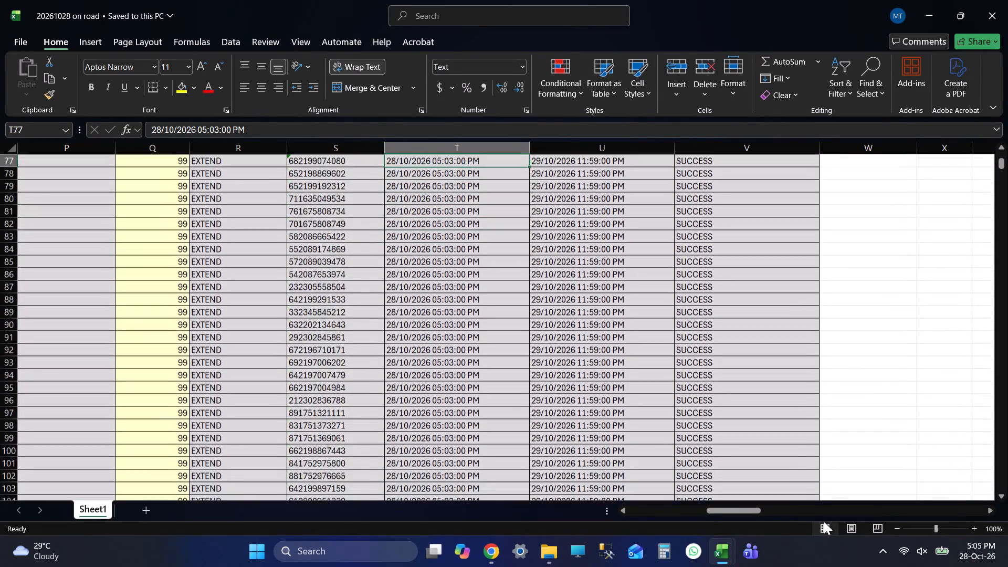
{"action": "key", "text": "Page_Down"}
{"action": "key", "text": "Page_Down"}
{"action": "key", "text": "Page_Up"}
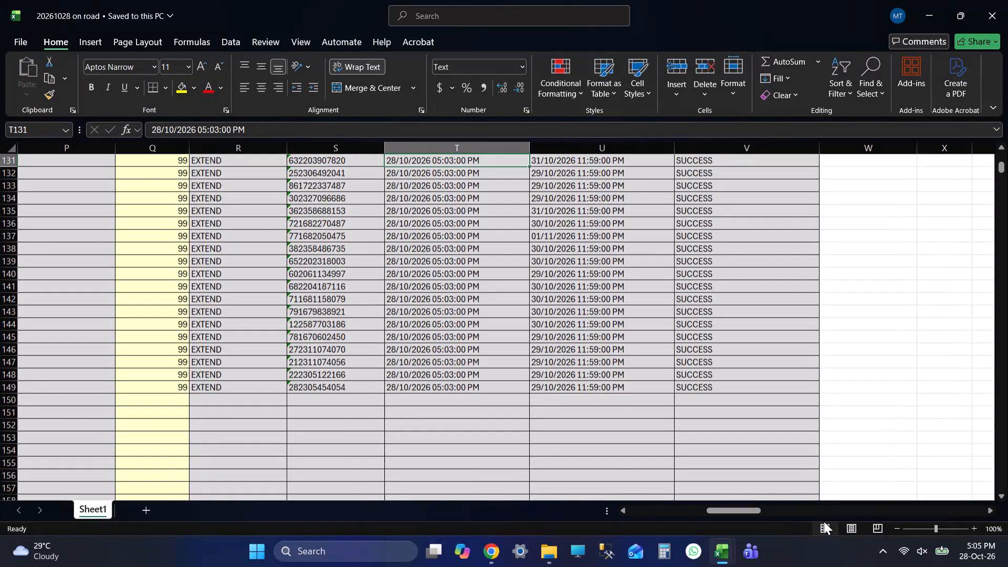
{"action": "key", "text": "Page_Up"}
{"action": "key", "text": "Page_Up"}
{"action": "key", "text": "Page_Up"}
{"action": "key", "text": "Page_Up"}
{"action": "key", "text": "Page_Up"}
{"action": "key", "text": "Page_Up"}
{"action": "key", "text": "Page_Up"}
{"action": "key", "text": "Page_Up"}
{"action": "key", "text": "Page_Up"}
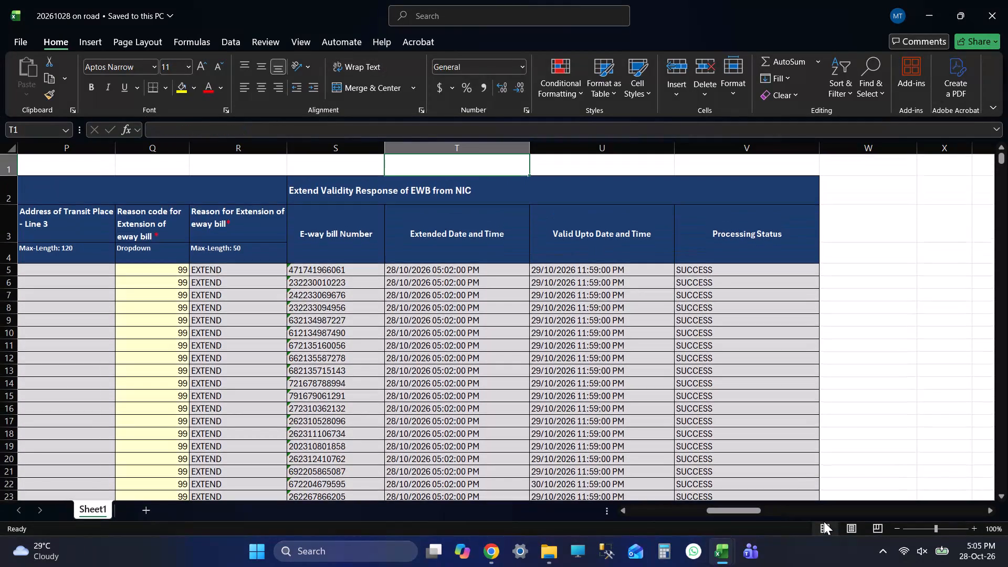
{"action": "key", "text": "Page_Up"}
Look across the sheet's columns from the e-way bill input details to the NIC extension response and processing status.
{"action": "key", "text": "ctrl+Up"}
{"action": "key", "text": "ctrl+Up"}
{"action": "key", "text": "ctrl+Up"}
{"action": "key", "text": "ctrl+Left"}
{"action": "key", "text": "ctrl+Left"}
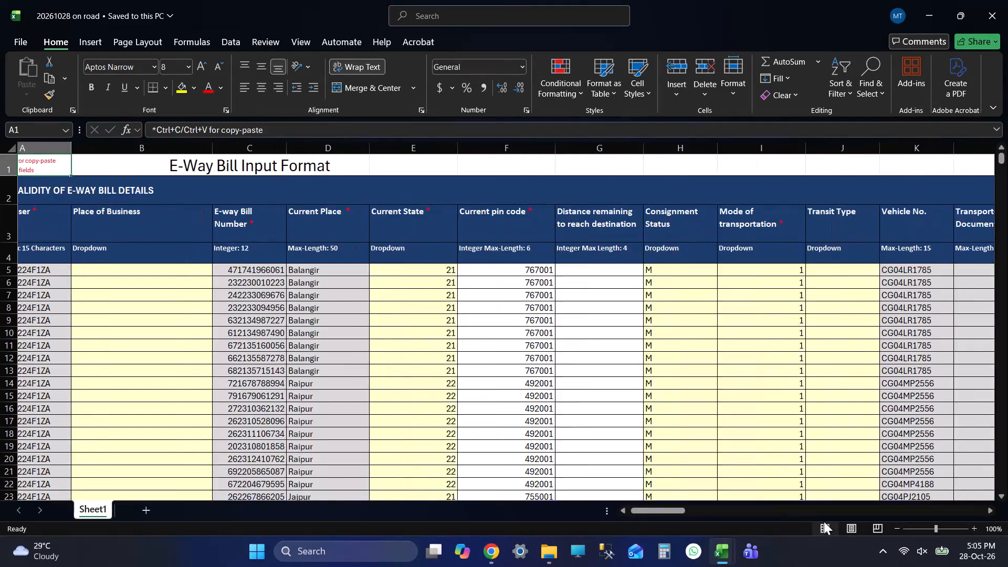
{"action": "key", "text": "ctrl+Left"}
{"action": "key", "text": "ctrl+Left"}
{"action": "key", "text": "Right"}
{"action": "key", "text": "Right"}
{"action": "key", "text": "Right"}
{"action": "key", "text": "Right"}
{"action": "key", "text": "Right"}
{"action": "key", "text": "Right"}
{"action": "key", "text": "Right"}
{"action": "key", "text": "Right"}
{"action": "key", "text": "Right"}
{"action": "key", "text": "Right"}
{"action": "key", "text": "Right"}
{"action": "key", "text": "Right"}
{"action": "key", "text": "Right"}
{"action": "key", "text": "Right"}
{"action": "key", "text": "Right"}
{"action": "key", "text": "Right"}
{"action": "key", "text": "Right"}
{"action": "key", "text": "Right"}
{"action": "key", "text": "Right"}
{"action": "key", "text": "Right"}
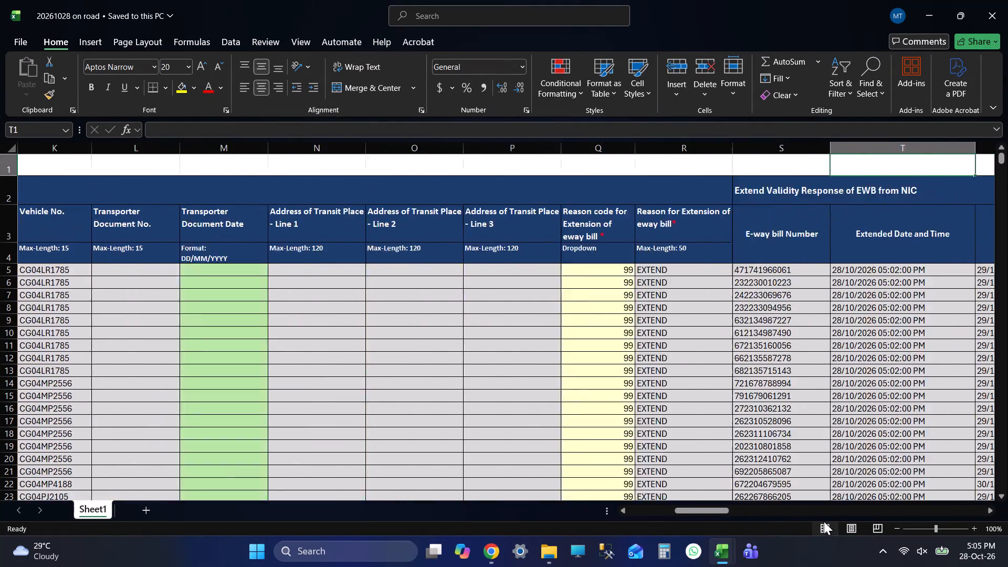
{"action": "key", "text": "Right"}
{"action": "key", "text": "Right"}
{"action": "key", "text": "Right"}
{"action": "key", "text": "Left"}
{"action": "key", "text": "Left"}
{"action": "key", "text": "Left"}
{"action": "key", "text": "Left"}
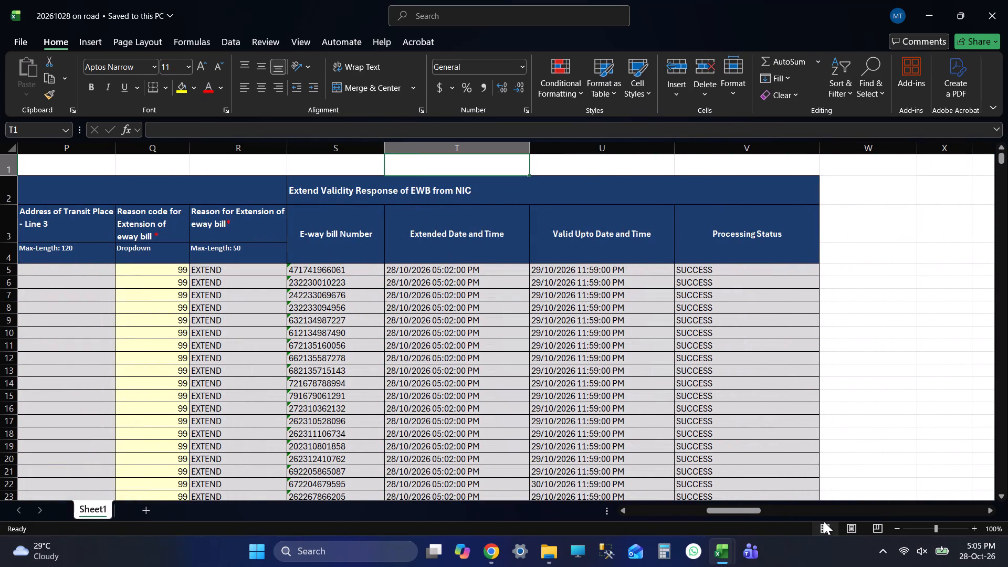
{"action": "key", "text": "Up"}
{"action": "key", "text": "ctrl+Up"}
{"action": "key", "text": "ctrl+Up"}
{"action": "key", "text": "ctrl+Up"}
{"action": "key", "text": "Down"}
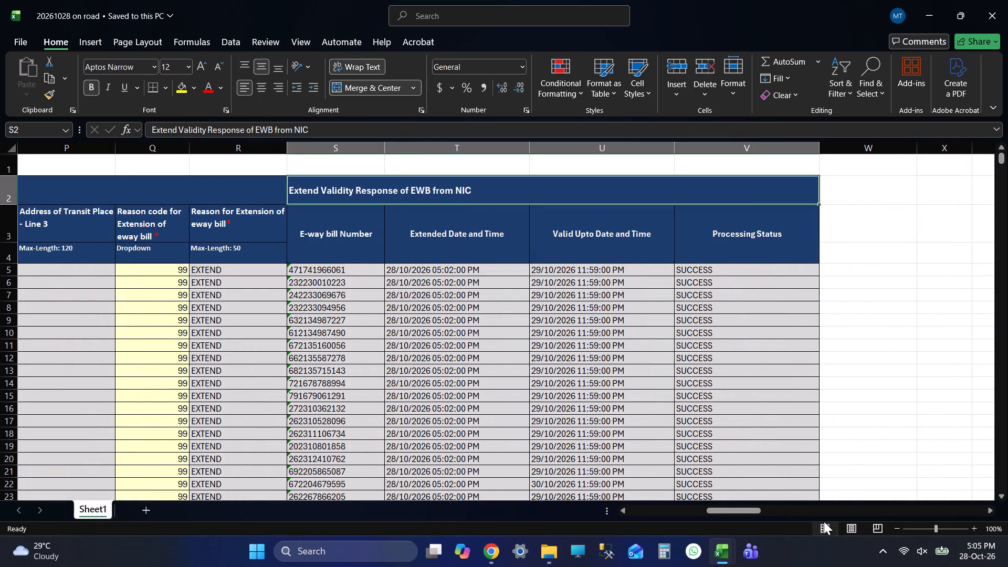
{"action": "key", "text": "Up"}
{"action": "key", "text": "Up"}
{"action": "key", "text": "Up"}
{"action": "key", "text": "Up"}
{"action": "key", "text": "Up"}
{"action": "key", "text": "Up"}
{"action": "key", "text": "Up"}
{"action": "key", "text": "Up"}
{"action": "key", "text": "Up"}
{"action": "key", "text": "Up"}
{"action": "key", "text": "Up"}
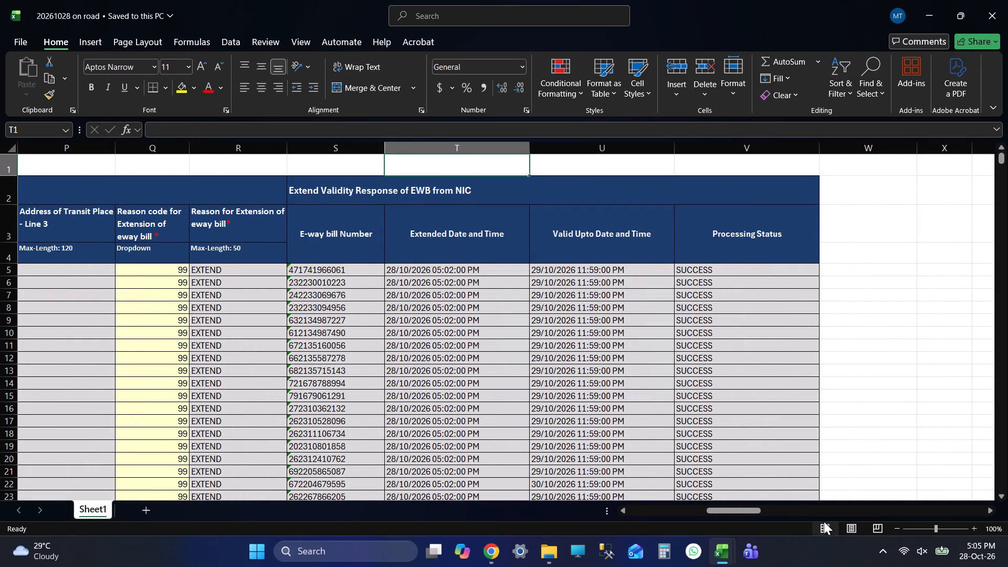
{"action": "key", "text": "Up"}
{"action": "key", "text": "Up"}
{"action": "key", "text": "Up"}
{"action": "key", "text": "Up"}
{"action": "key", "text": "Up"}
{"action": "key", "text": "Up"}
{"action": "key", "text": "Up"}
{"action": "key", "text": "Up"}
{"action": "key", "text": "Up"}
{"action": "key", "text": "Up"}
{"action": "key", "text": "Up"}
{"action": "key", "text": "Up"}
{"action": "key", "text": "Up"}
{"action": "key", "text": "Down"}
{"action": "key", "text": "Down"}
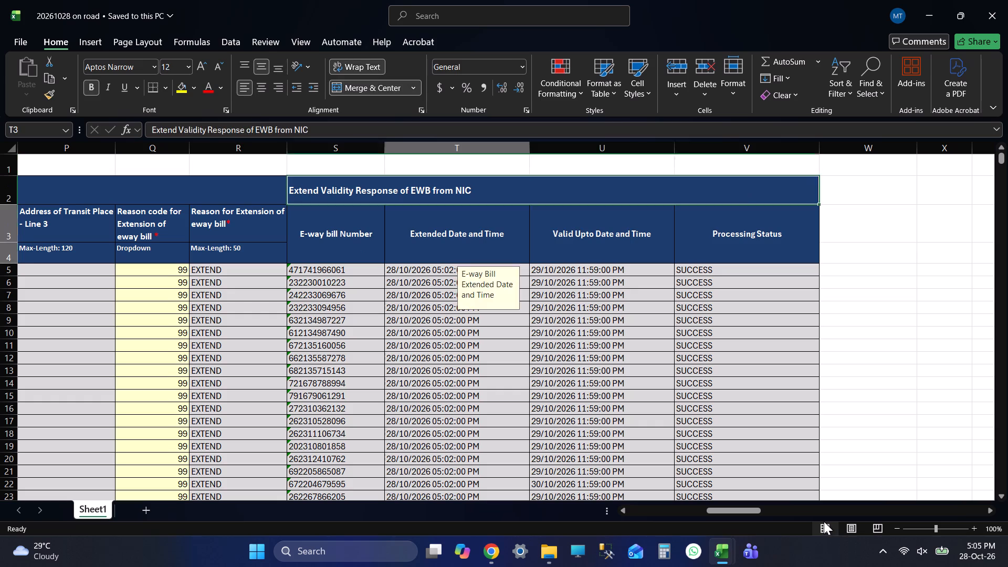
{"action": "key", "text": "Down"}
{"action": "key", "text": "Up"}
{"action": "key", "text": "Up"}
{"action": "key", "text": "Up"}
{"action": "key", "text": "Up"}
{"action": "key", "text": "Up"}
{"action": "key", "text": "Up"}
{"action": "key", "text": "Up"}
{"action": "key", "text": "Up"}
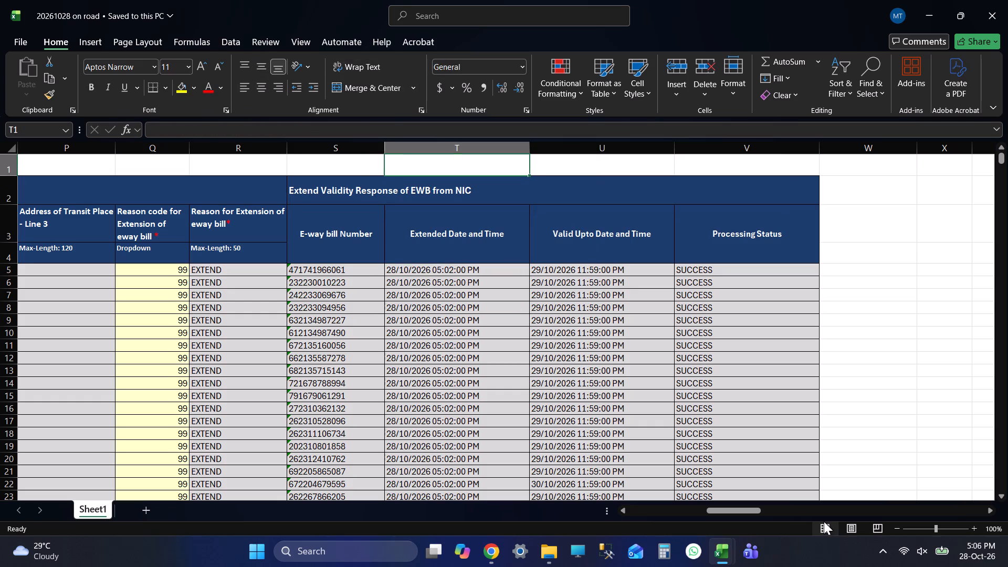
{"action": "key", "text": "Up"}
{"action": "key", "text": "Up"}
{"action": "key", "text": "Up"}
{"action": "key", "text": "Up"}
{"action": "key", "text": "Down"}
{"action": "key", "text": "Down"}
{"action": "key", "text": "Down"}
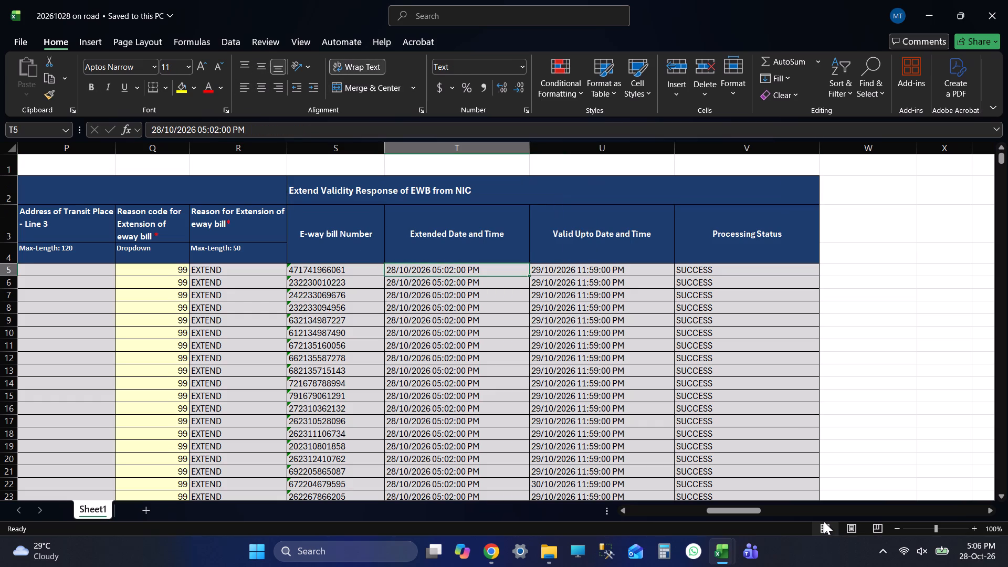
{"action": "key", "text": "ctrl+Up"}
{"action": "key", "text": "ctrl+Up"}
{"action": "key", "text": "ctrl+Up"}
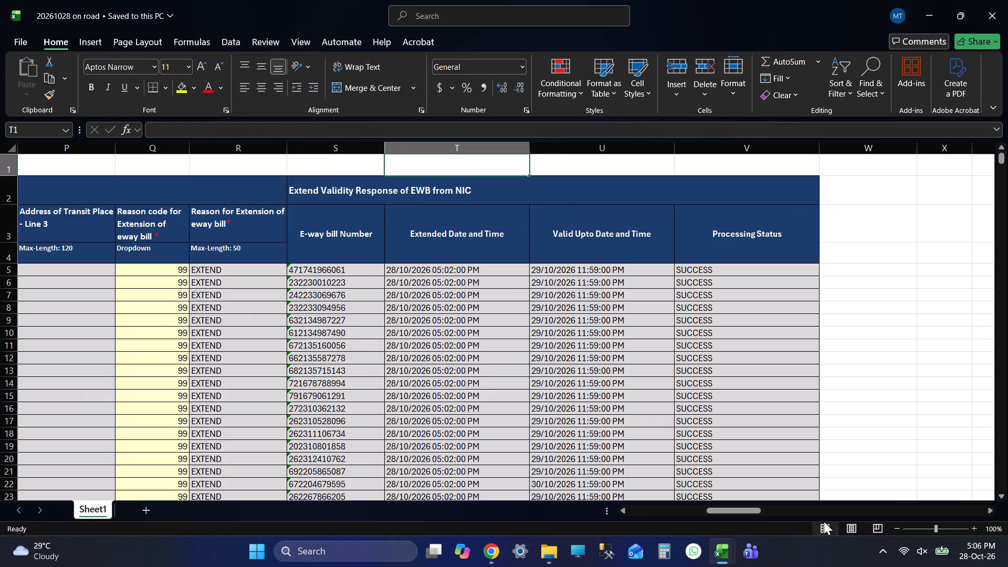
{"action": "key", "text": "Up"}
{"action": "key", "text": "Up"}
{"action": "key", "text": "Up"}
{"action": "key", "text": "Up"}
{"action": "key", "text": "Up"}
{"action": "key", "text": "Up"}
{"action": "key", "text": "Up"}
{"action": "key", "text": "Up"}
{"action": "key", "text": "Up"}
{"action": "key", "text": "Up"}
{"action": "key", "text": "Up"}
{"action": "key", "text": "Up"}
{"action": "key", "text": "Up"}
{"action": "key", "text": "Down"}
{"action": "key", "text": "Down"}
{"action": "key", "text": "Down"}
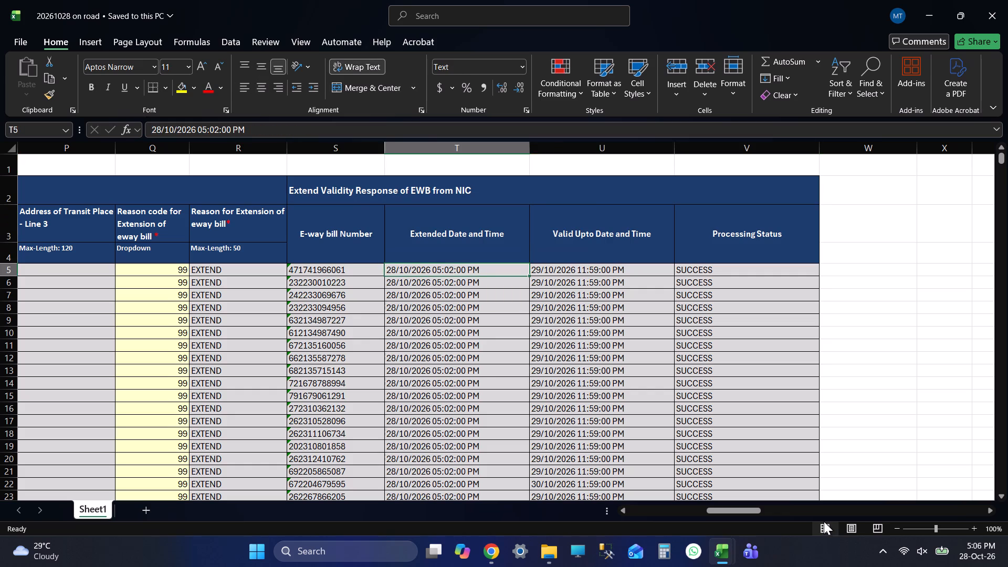
Review the NIC extension response rows down to the last filled row, returning to the top of the sheet.
{"action": "key", "text": "Page_Down"}
{"action": "key", "text": "Page_Down"}
{"action": "key", "text": "Page_Down"}
{"action": "key", "text": "Page_Down"}
{"action": "key", "text": "Page_Down"}
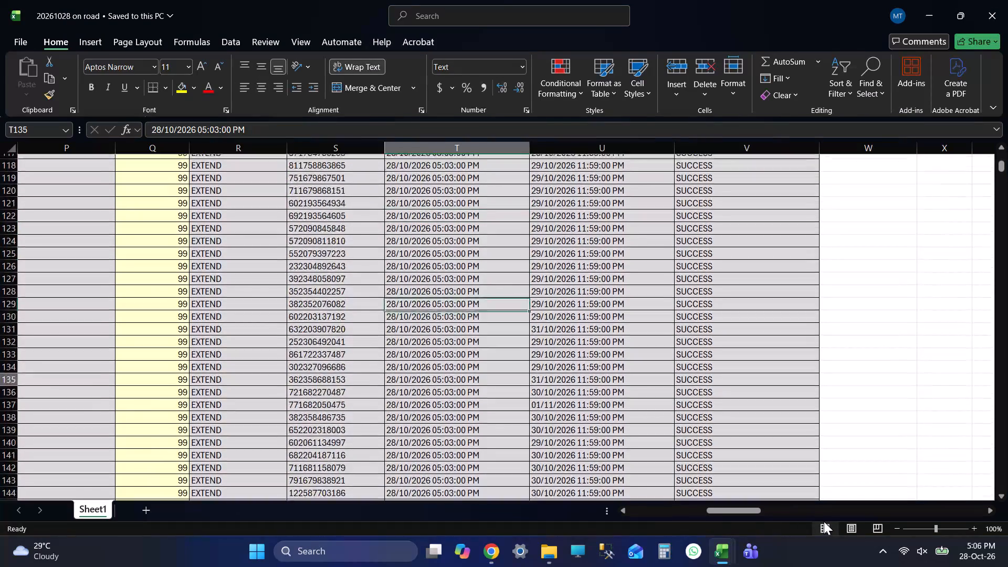
{"action": "key", "text": "Page_Down"}
{"action": "key", "text": "Page_Up"}
{"action": "key", "text": "Page_Down"}
{"action": "key", "text": "Page_Up"}
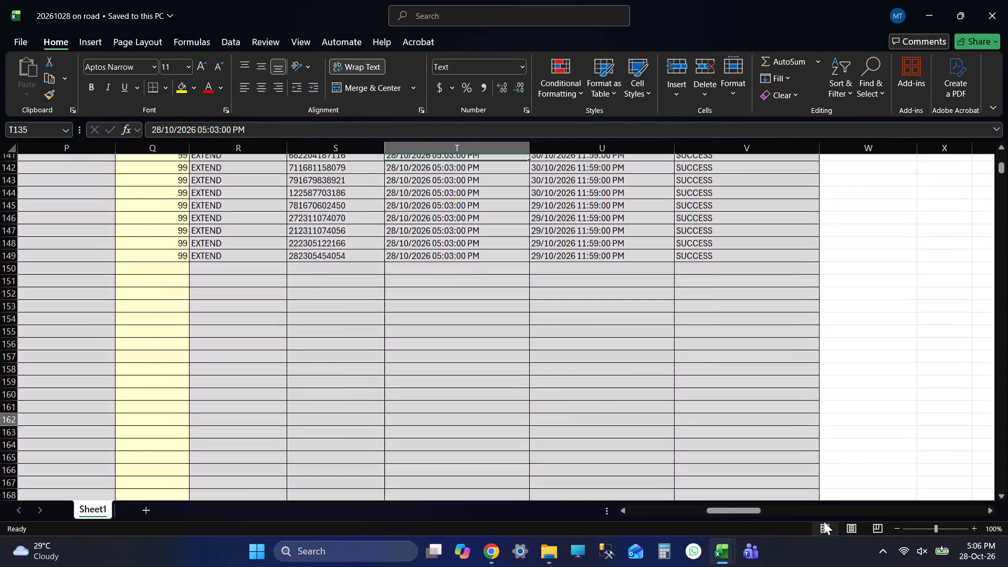
{"action": "key", "text": "Page_Up"}
{"action": "key", "text": "Page_Up"}
{"action": "key", "text": "Page_Up"}
{"action": "key", "text": "Page_Up"}
{"action": "key", "text": "Page_Up"}
{"action": "key", "text": "Page_Up"}
{"action": "key", "text": "Page_Up"}
{"action": "key", "text": "Page_Up"}
{"action": "key", "text": "Page_Up"}
{"action": "key", "text": "Page_Up"}
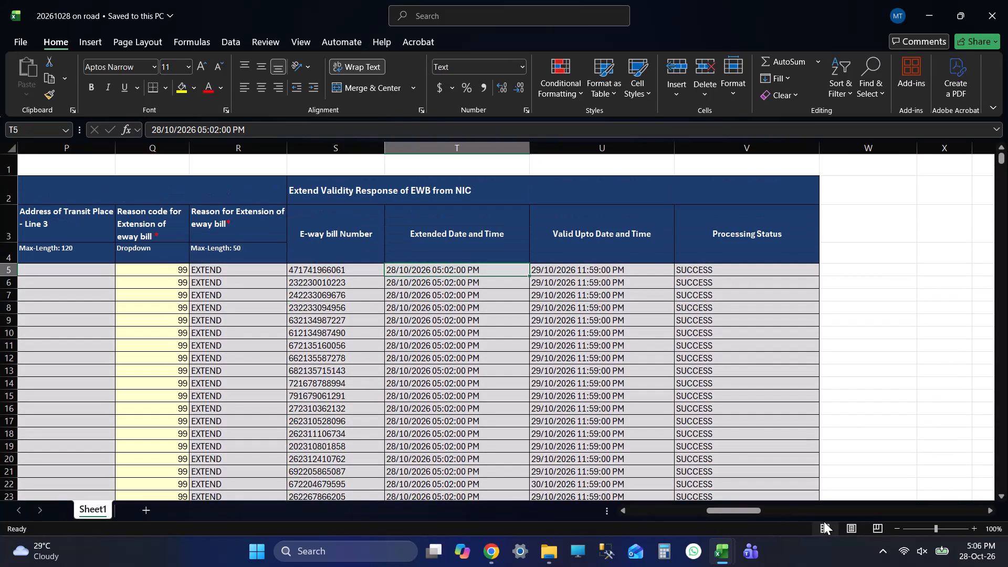
Recheck the extended dates, validity dates and processing status from the response header down to the last filled row.
{"action": "key", "text": "ctrl+Up"}
{"action": "key", "text": "ctrl+Up"}
{"action": "key", "text": "ctrl+Up"}
{"action": "key", "text": "ctrl+Up"}
{"action": "key", "text": "Down"}
{"action": "key", "text": "Down"}
{"action": "key", "text": "Down"}
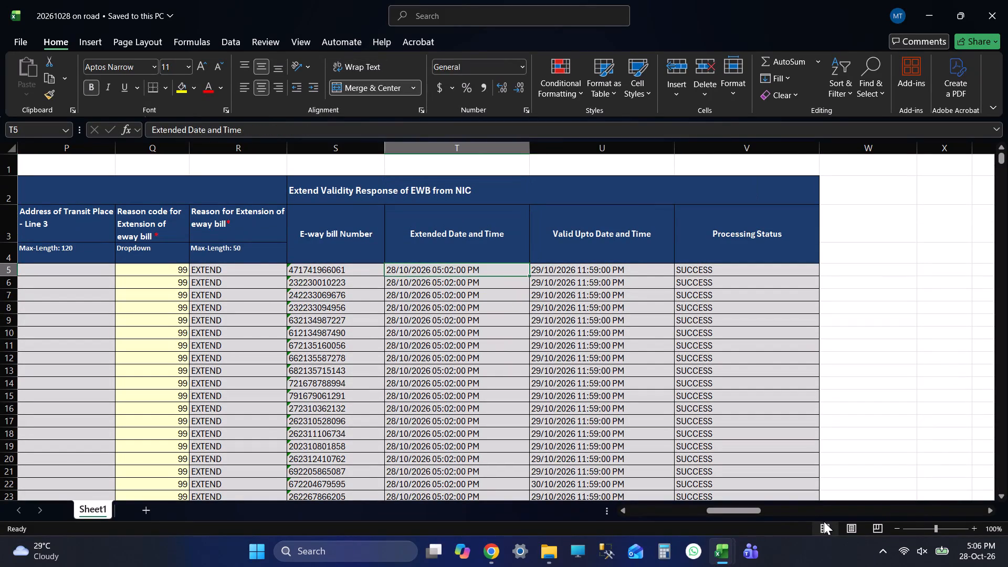
{"action": "key", "text": "Page_Down"}
{"action": "key", "text": "Page_Down"}
{"action": "key", "text": "Page_Down"}
{"action": "key", "text": "Page_Down"}
{"action": "key", "text": "Page_Down"}
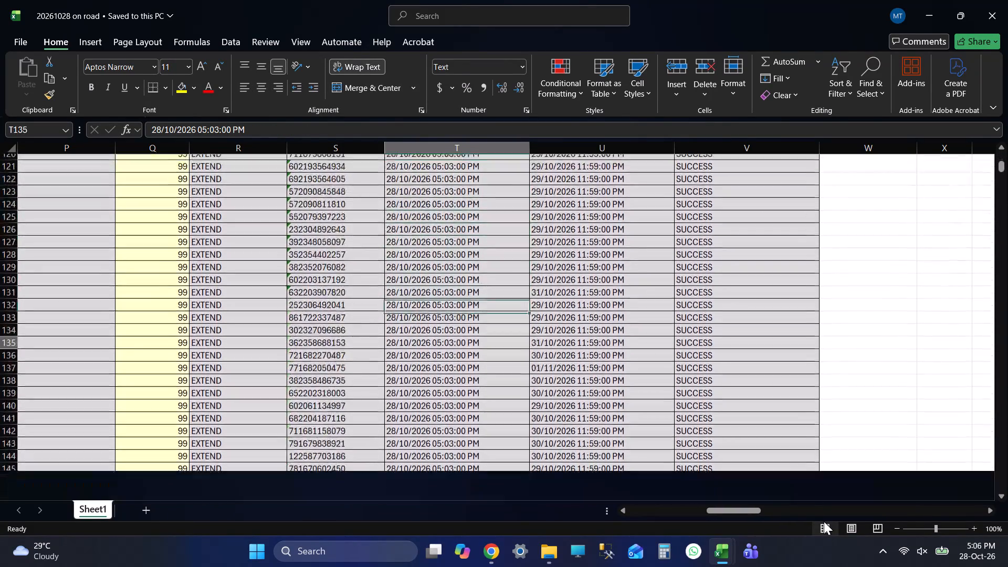
{"action": "key", "text": "Page_Down"}
{"action": "key", "text": "Page_Up"}
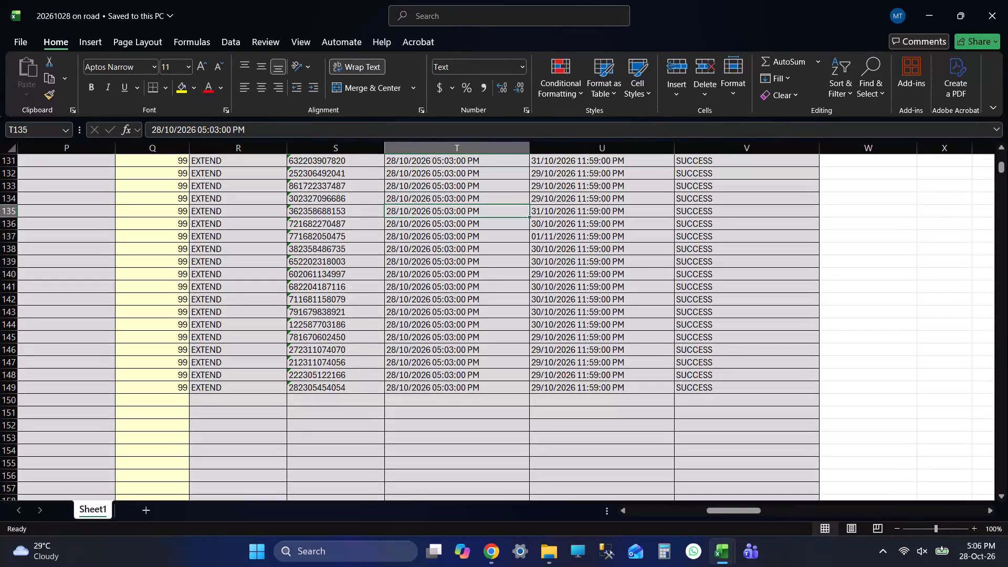
Close the "20261028 on road" workbook.
{"action": "left_click", "coordinate": [1007, 0]}
Save the IRIS_Easy_Way_Bill_v1.22_Prod workbook.
{"action": "left_click", "coordinate": [100, 164]}
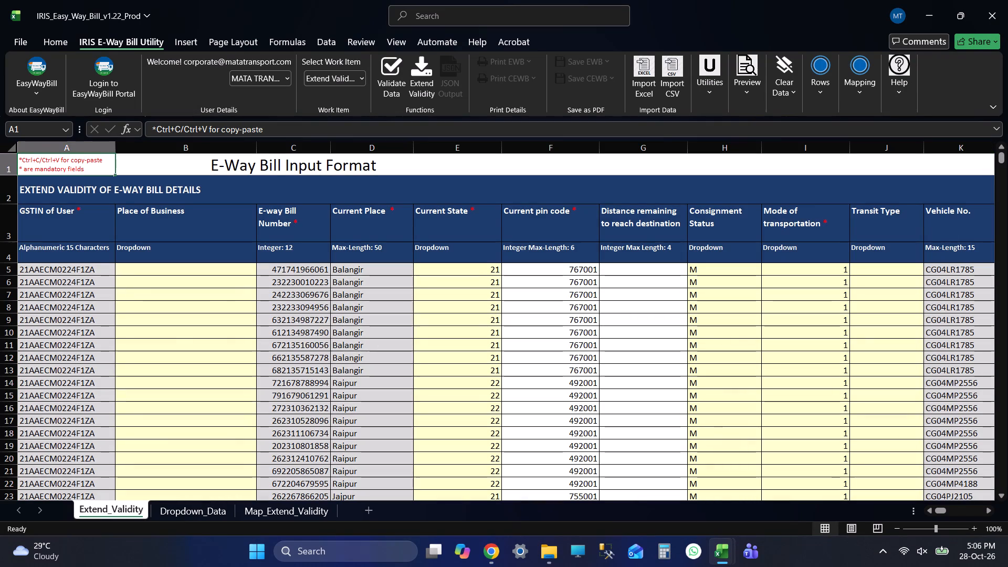
{"action": "key", "text": "ctrl+s"}
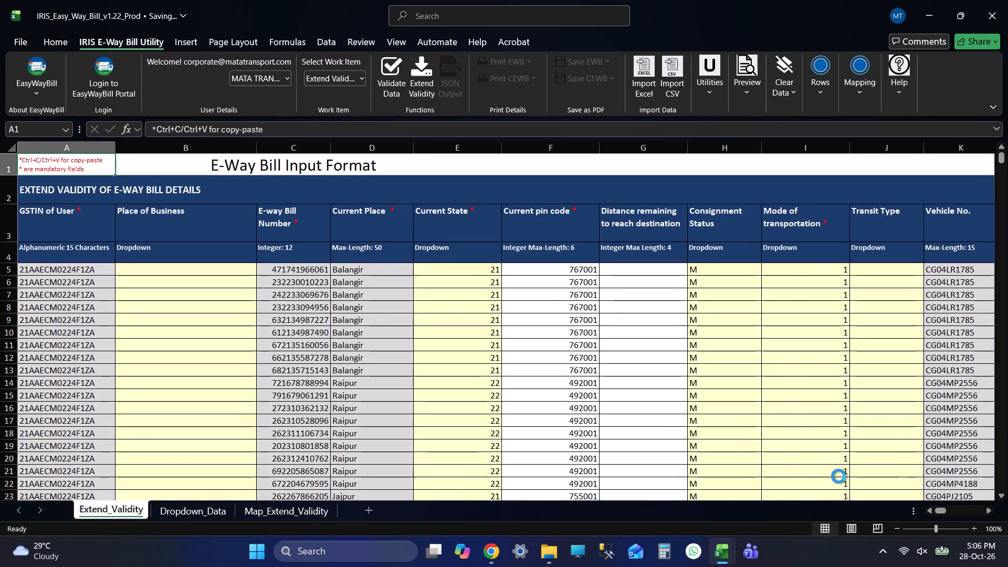
Look across the Extend_Validity sheet's first entry from the e-way bill number to its NIC processing status.
{"action": "left_click", "coordinate": [315, 267]}
{"action": "key", "text": "Tab"}
{"action": "key", "text": "Tab"}
{"action": "key", "text": "Tab"}
{"action": "key", "text": "Tab"}
{"action": "key", "text": "Tab"}
{"action": "key", "text": "Tab"}
{"action": "key", "text": "Tab"}
{"action": "key", "text": "Tab"}
{"action": "key", "text": "Tab"}
{"action": "key", "text": "Tab"}
{"action": "key", "text": "Tab"}
{"action": "key", "text": "Tab"}
{"action": "key", "text": "Tab"}
{"action": "key", "text": "Tab"}
{"action": "key", "text": "Tab"}
{"action": "key", "text": "Tab"}
{"action": "key", "text": "Tab"}
{"action": "key", "text": "Tab"}
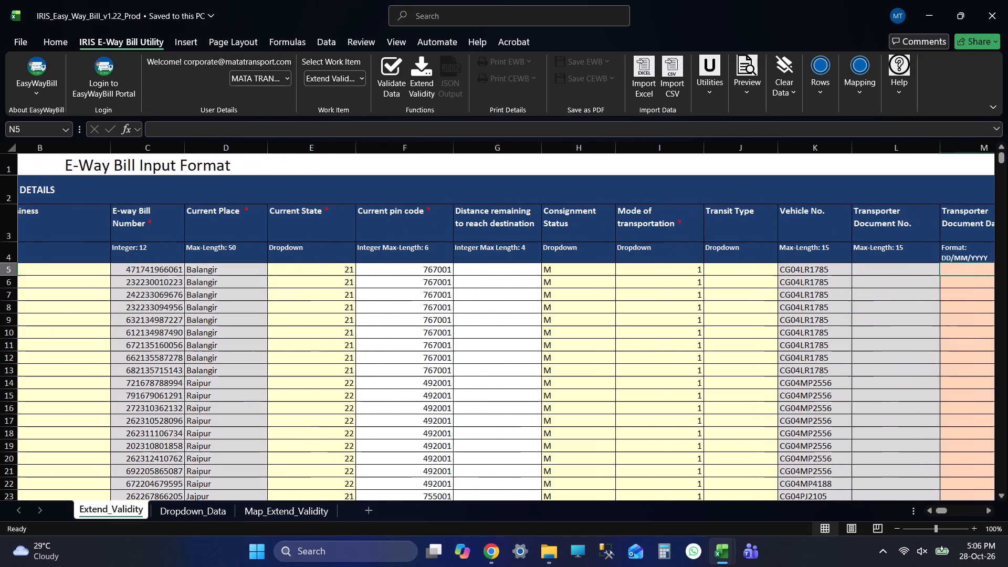
{"action": "key", "text": "Tab"}
{"action": "key", "text": "Tab"}
{"action": "key", "text": "Tab"}
{"action": "key", "text": "Tab"}
{"action": "key", "text": "Tab"}
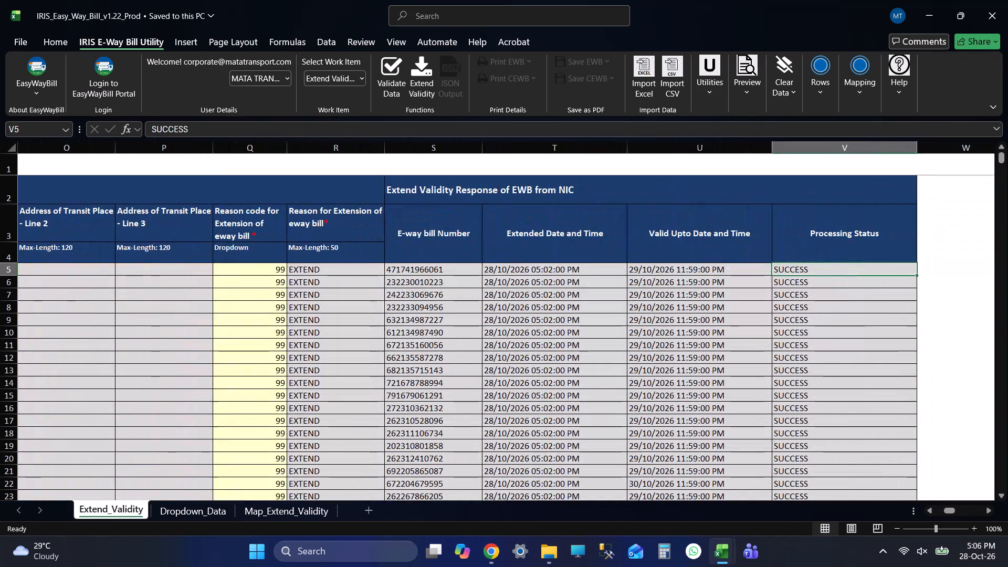
Examine the NIC extension response rows of the Extend_Validity sheet down to the end of the data.
{"action": "left_click", "coordinate": [396, 275]}
{"action": "left_click", "coordinate": [541, 276]}
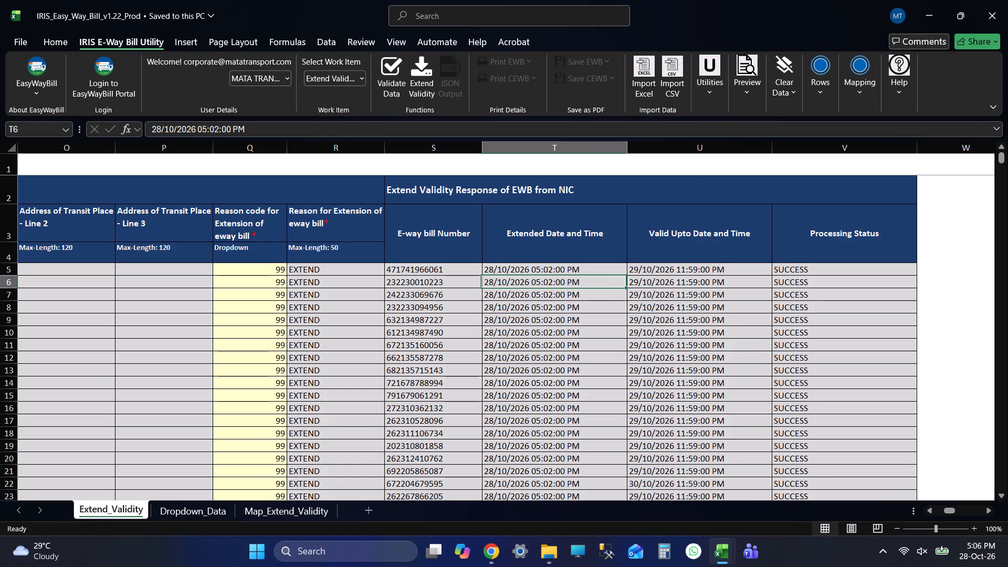
{"action": "key", "text": "Page_Down"}
{"action": "key", "text": "Page_Down"}
{"action": "key", "text": "Page_Down"}
{"action": "key", "text": "Page_Down"}
{"action": "key", "text": "Page_Down"}
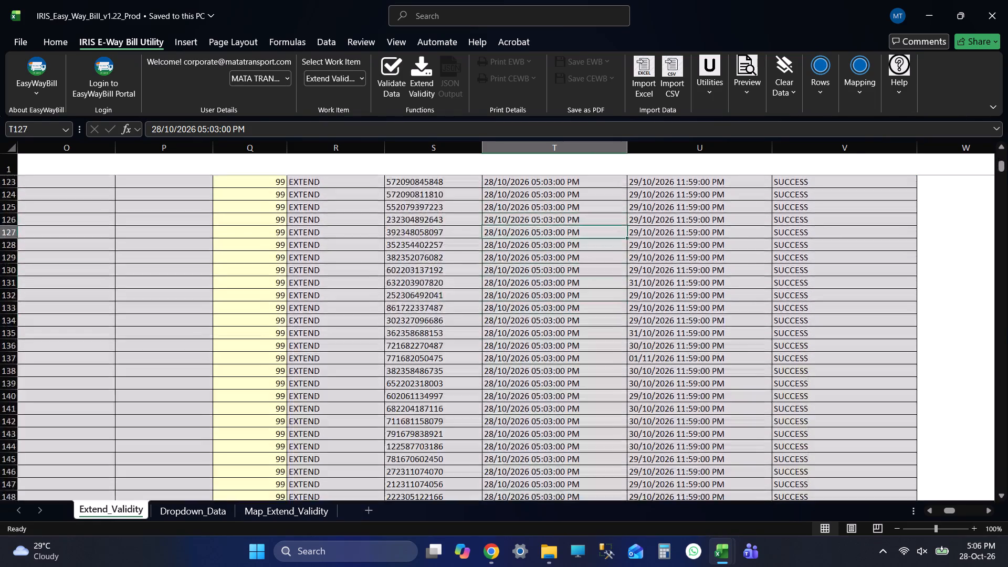
{"action": "key", "text": "Page_Down"}
{"action": "key", "text": "Page_Up"}
{"action": "key", "text": "Page_Down"}
{"action": "key", "text": "Page_Up"}
{"action": "key", "text": "Page_Up"}
{"action": "key", "text": "Page_Up"}
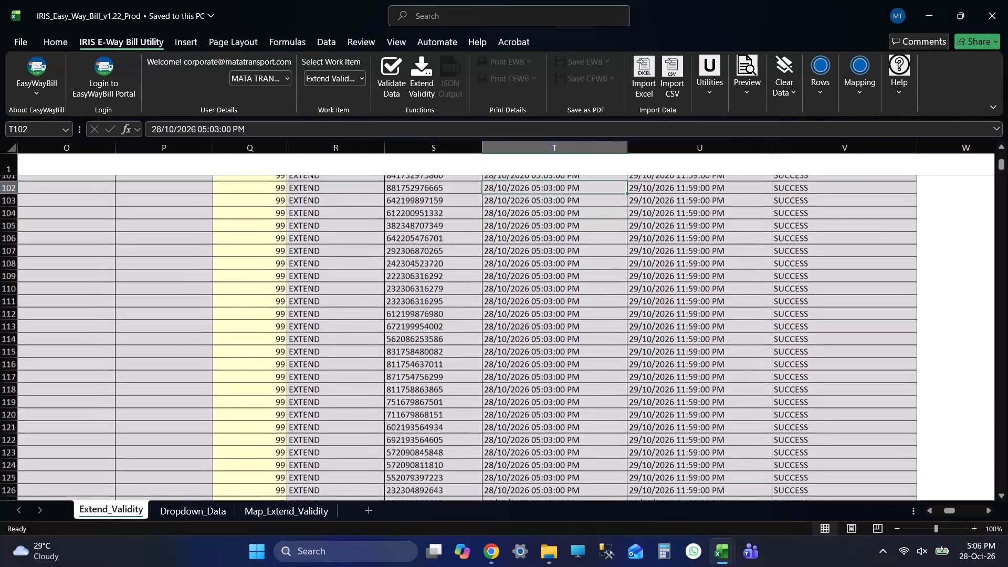
{"action": "key", "text": "Page_Up"}
Close the IRIS_Easy_Way_Bill_v1.22_Prod workbook.
{"action": "left_click", "coordinate": [1007, 0]}
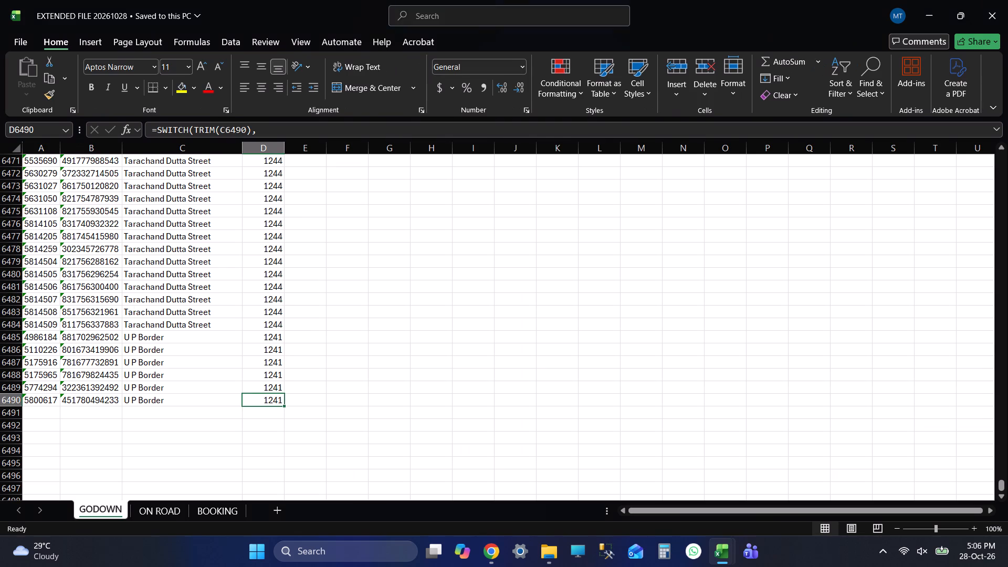
Save and close the EXTENDED FILE 20261028 workbook.
{"action": "key", "text": "ctrl+s"}
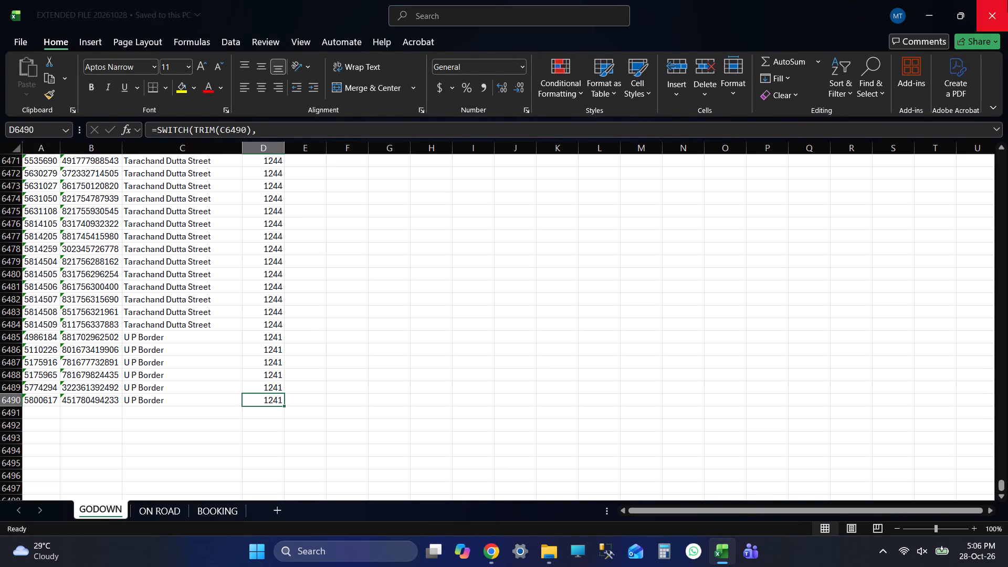
{"action": "left_click", "coordinate": [1007, 0]}
Open the EXTENDED FILE 20261028 workbook from the EXTENDED FILES folder inside E Way Bill.
{"action": "key", "text": "alt+Tab"}
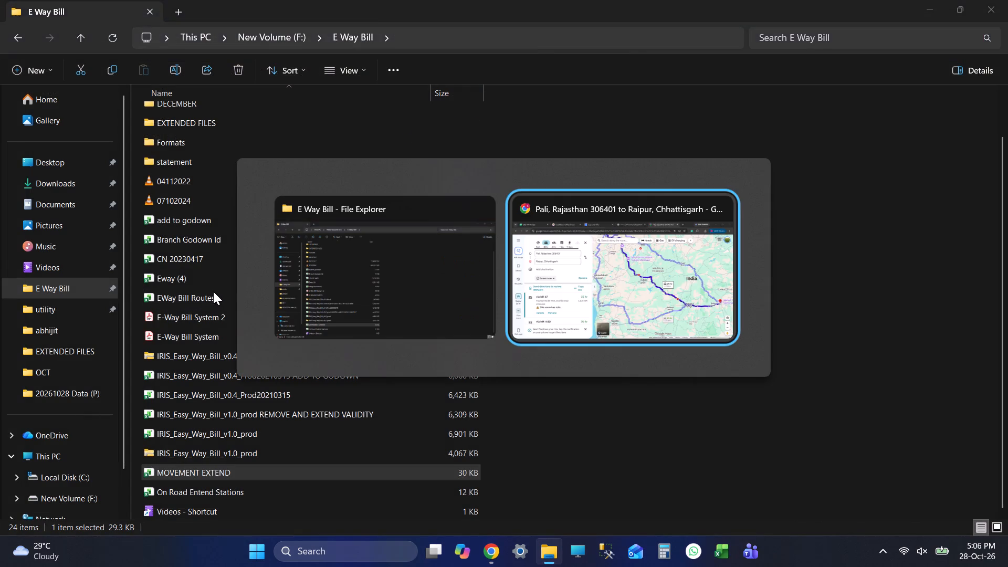
{"action": "key", "text": "alt+Tab"}
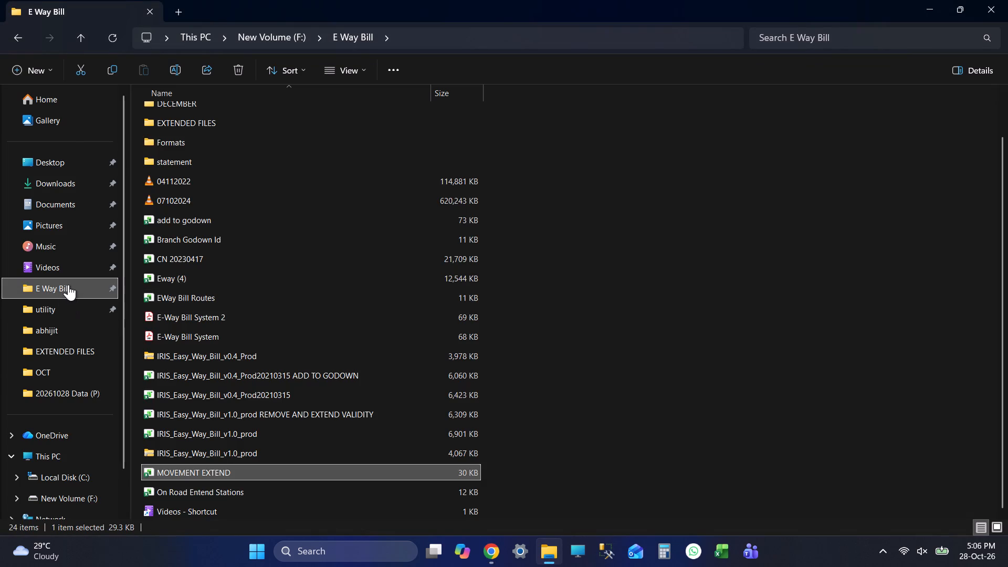
{"action": "left_click", "coordinate": [68, 285]}
{"action": "double_click", "coordinate": [256, 166]}
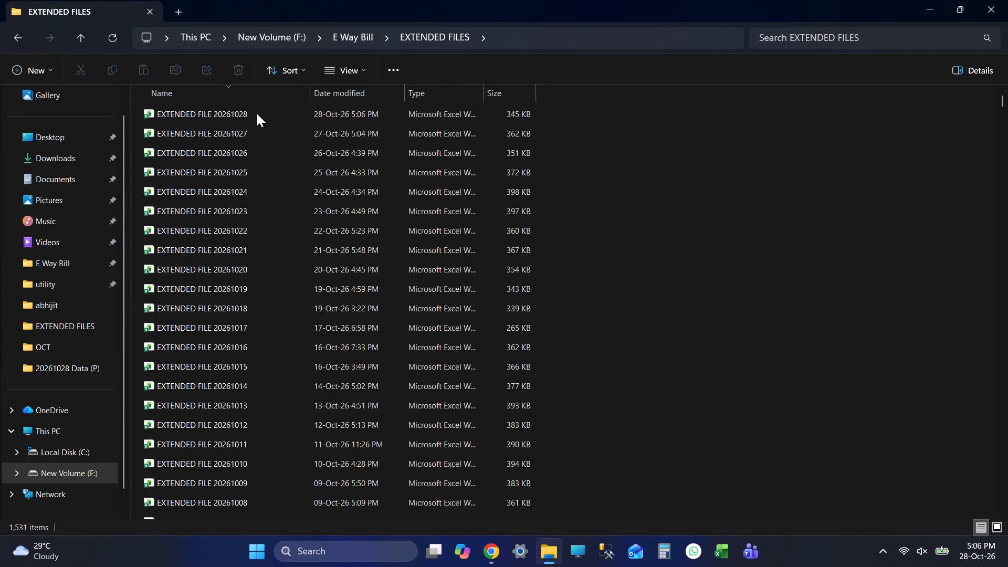
{"action": "double_click", "coordinate": [253, 115]}
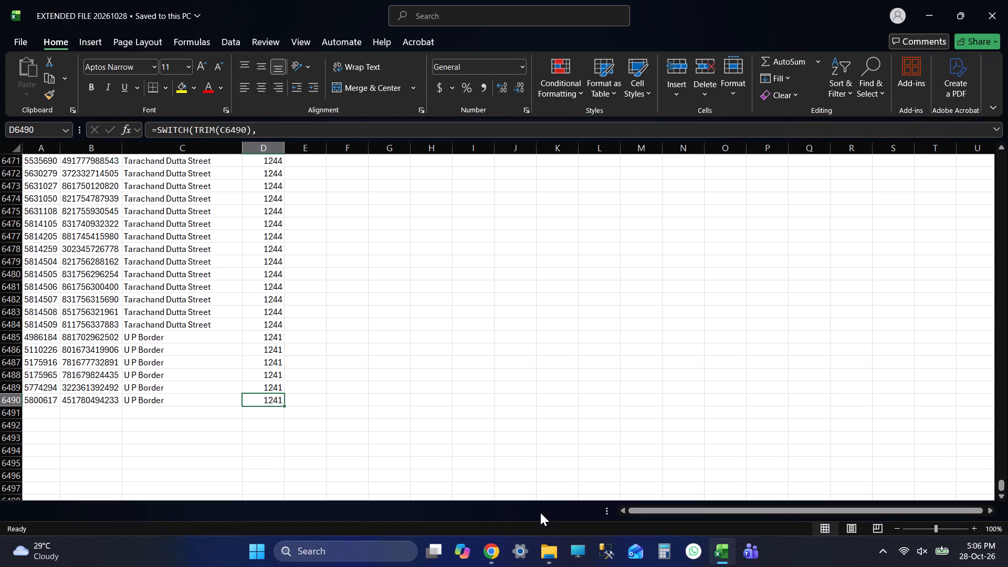
Copy the WayBill number from the first data row of the BOOKING sheet.
{"action": "left_click", "coordinate": [144, 516]}
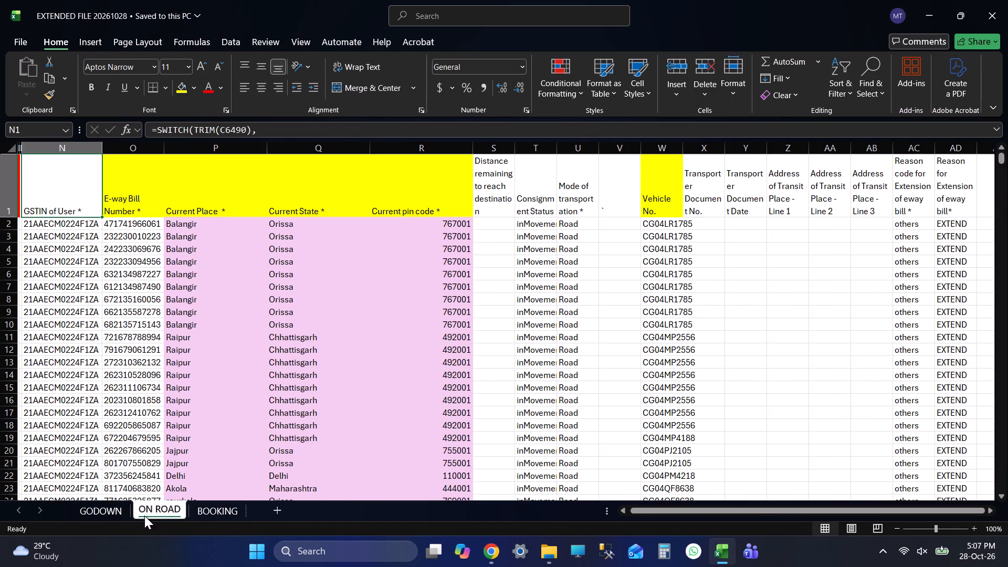
{"action": "left_click", "coordinate": [229, 503]}
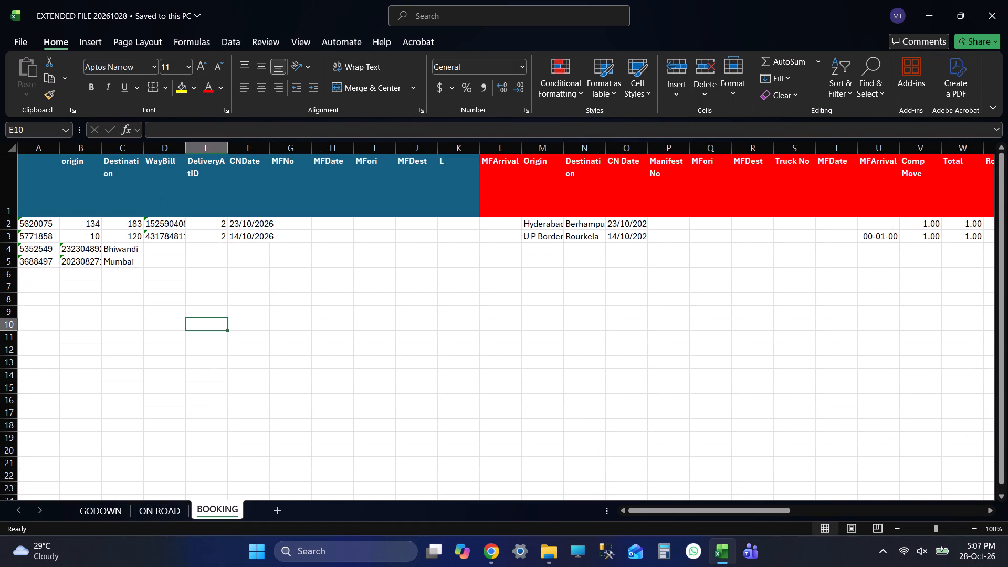
{"action": "left_click", "coordinate": [162, 226]}
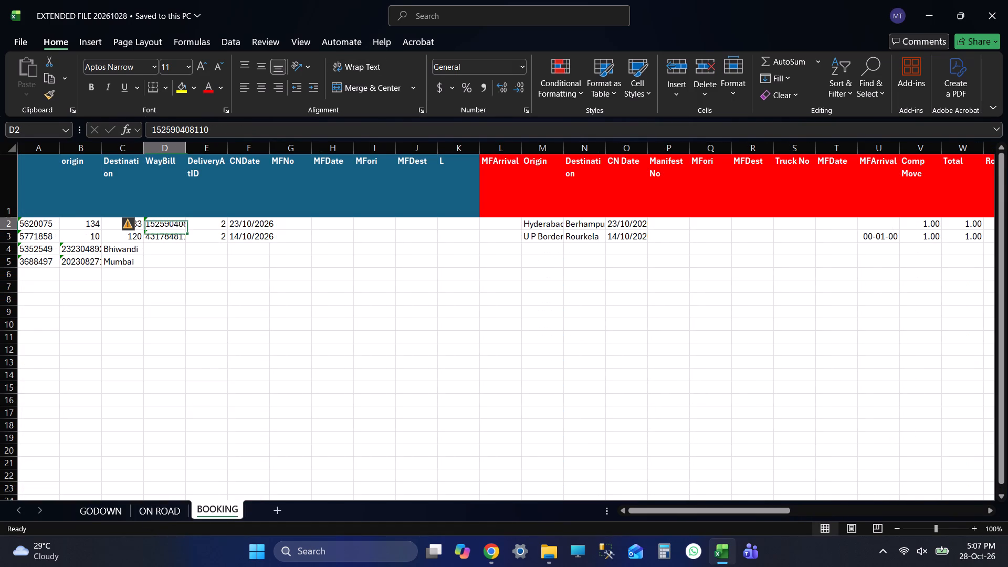
{"action": "key", "text": "ctrl+c"}
Close the EXTENDED FILES folder window.
{"action": "key", "text": "alt+Tab"}
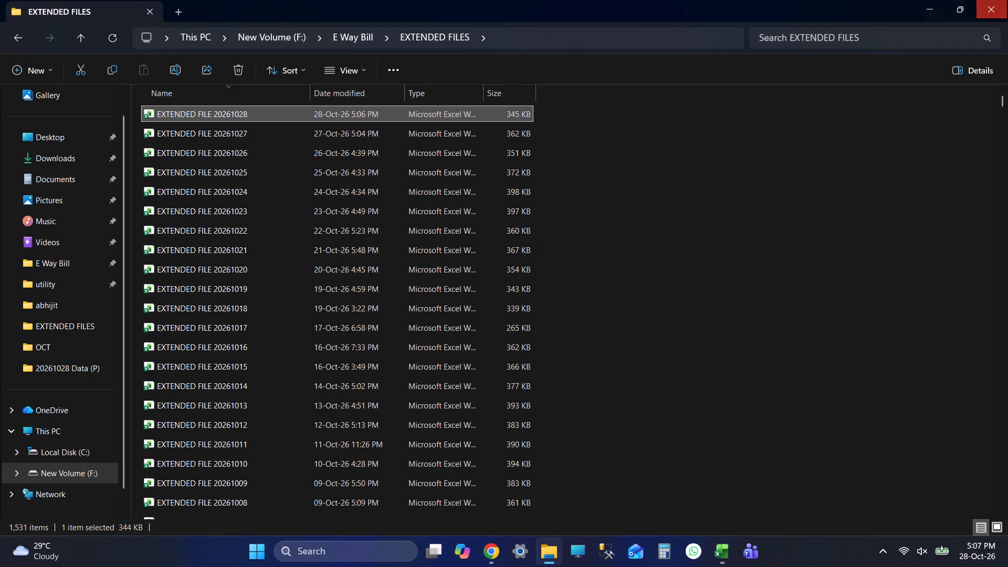
{"action": "left_click", "coordinate": [1007, 0]}
Switch to the Easy way Bills site in Chrome and open the e-way bills assigned for transport.
{"action": "key", "text": "alt+Tab"}
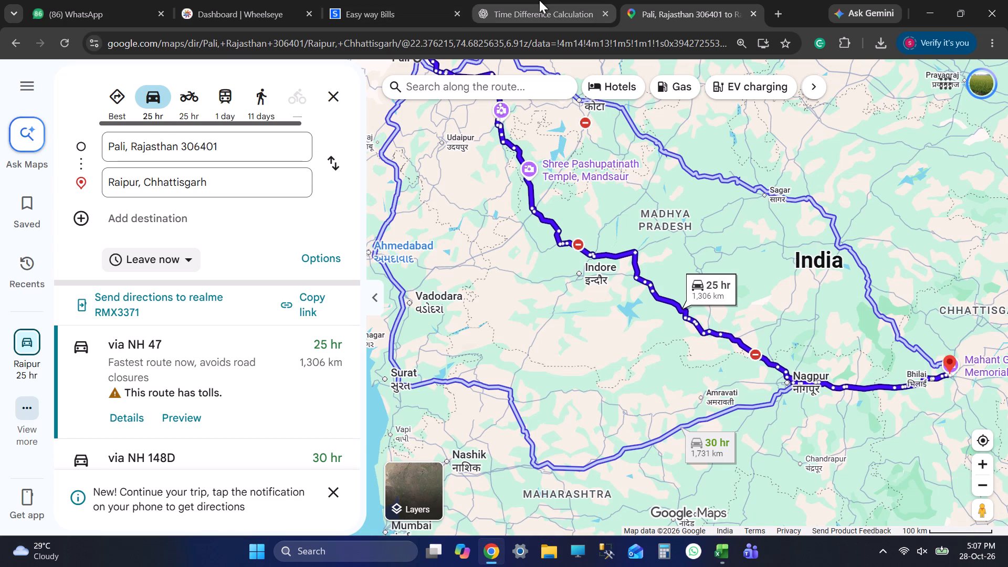
{"action": "left_click", "coordinate": [361, 4]}
{"action": "left_click", "coordinate": [429, 156]}
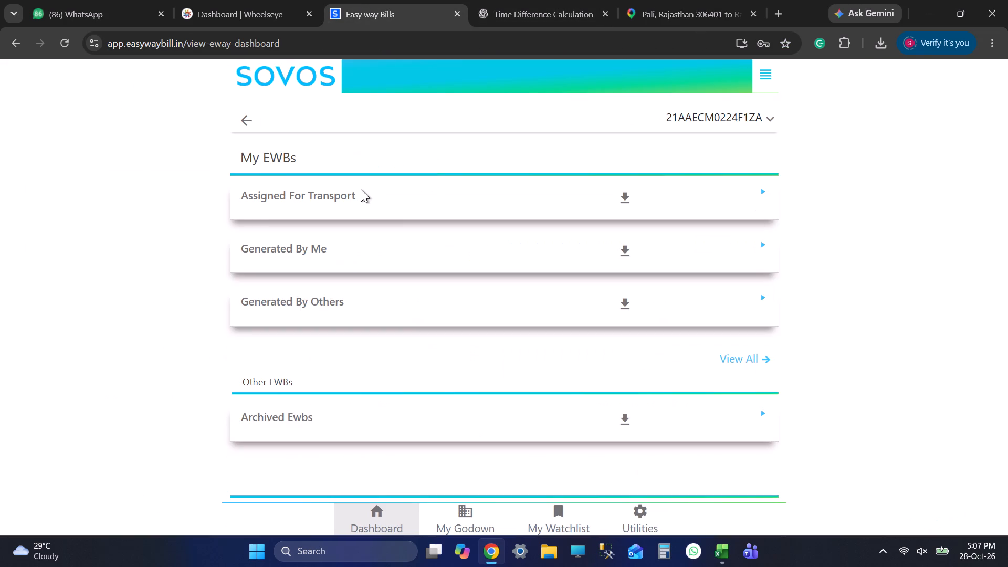
{"action": "left_click", "coordinate": [360, 187]}
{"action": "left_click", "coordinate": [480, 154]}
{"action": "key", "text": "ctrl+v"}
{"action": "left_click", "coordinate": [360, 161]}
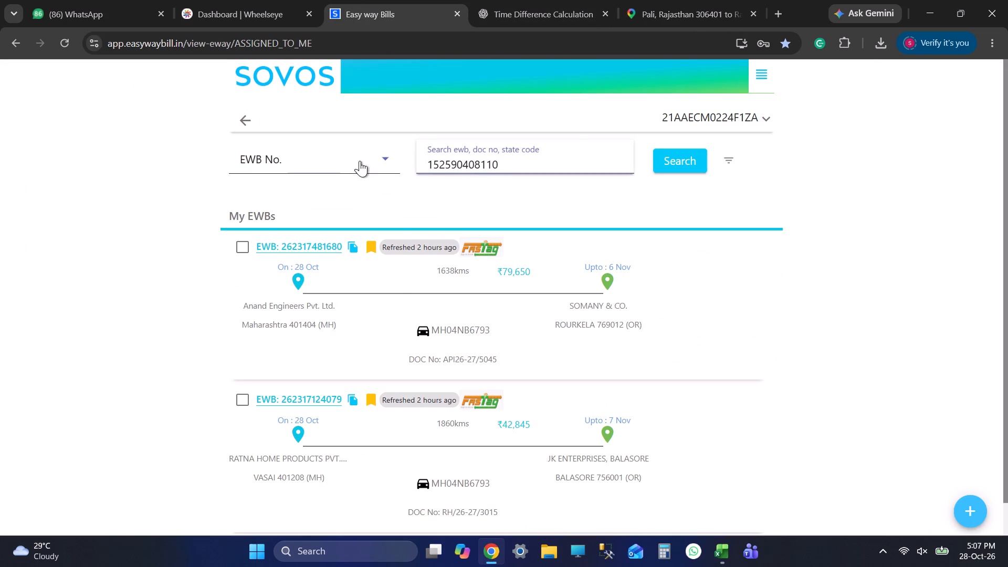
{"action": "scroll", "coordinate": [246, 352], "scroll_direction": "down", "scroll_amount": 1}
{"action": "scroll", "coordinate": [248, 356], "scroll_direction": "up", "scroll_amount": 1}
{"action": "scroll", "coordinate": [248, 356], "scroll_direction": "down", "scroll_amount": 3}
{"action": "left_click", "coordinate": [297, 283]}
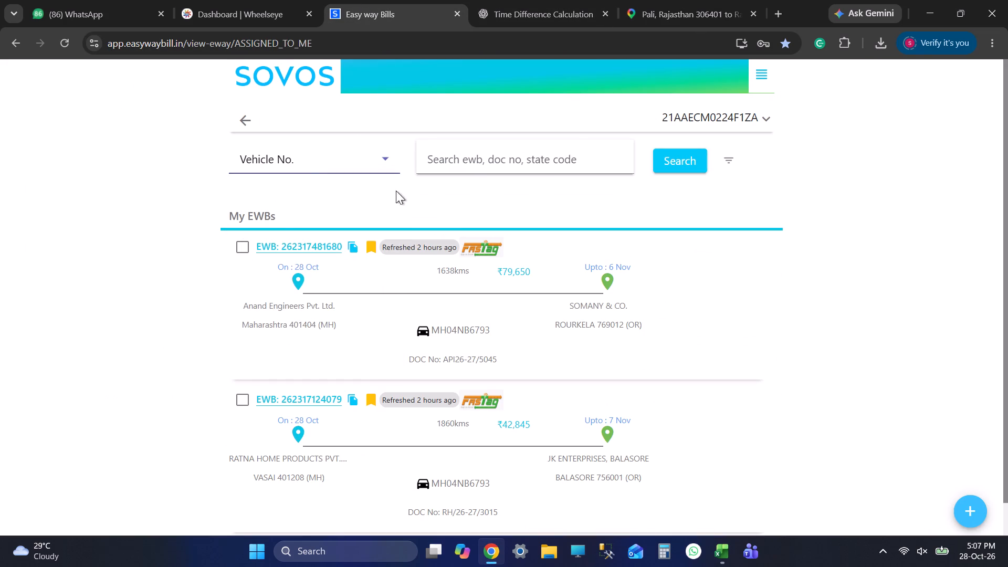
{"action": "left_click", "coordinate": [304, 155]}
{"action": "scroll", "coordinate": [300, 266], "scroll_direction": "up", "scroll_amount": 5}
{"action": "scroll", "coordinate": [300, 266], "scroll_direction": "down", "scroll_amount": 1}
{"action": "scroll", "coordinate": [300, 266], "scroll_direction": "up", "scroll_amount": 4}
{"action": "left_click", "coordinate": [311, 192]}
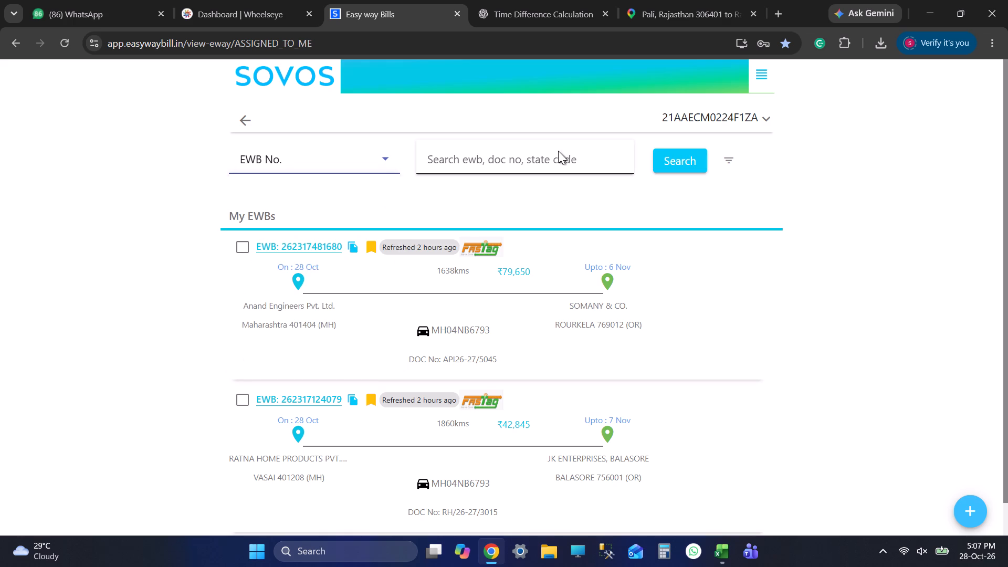
{"action": "left_click", "coordinate": [558, 151]}
{"action": "key", "text": "ctrl+v"}
{"action": "left_click", "coordinate": [735, 159]}
{"action": "left_click", "coordinate": [635, 173]}
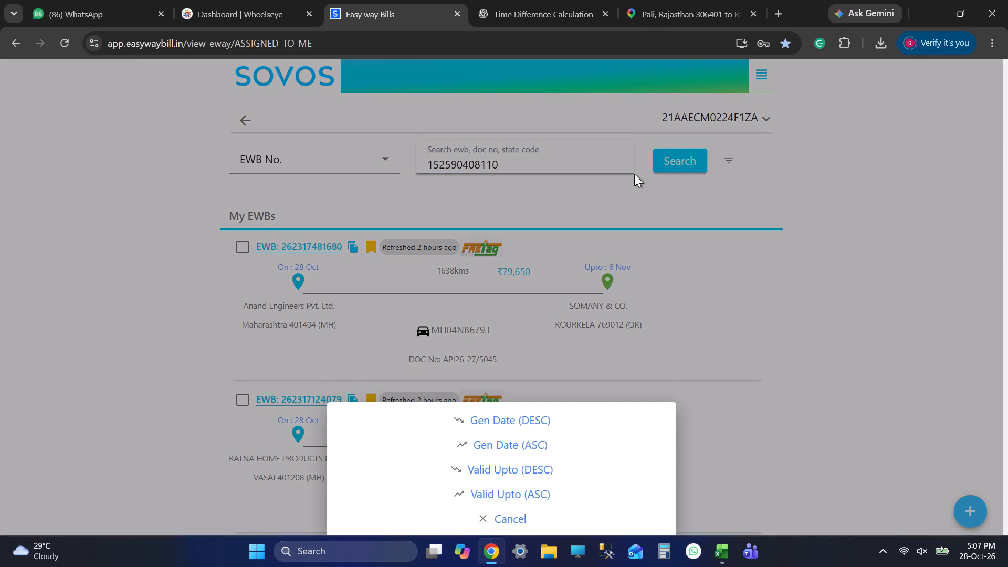
{"action": "left_click", "coordinate": [680, 173]}
{"action": "left_click", "coordinate": [232, 324]}
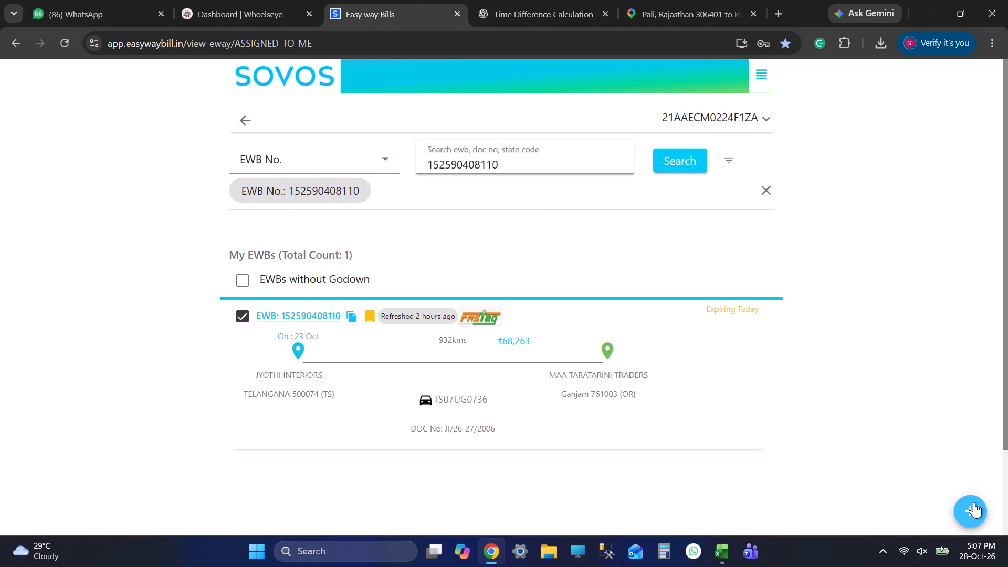
{"action": "left_click", "coordinate": [972, 505]}
{"action": "key", "text": "alt+Tab"}
{"action": "key", "text": "alt+Tab"}
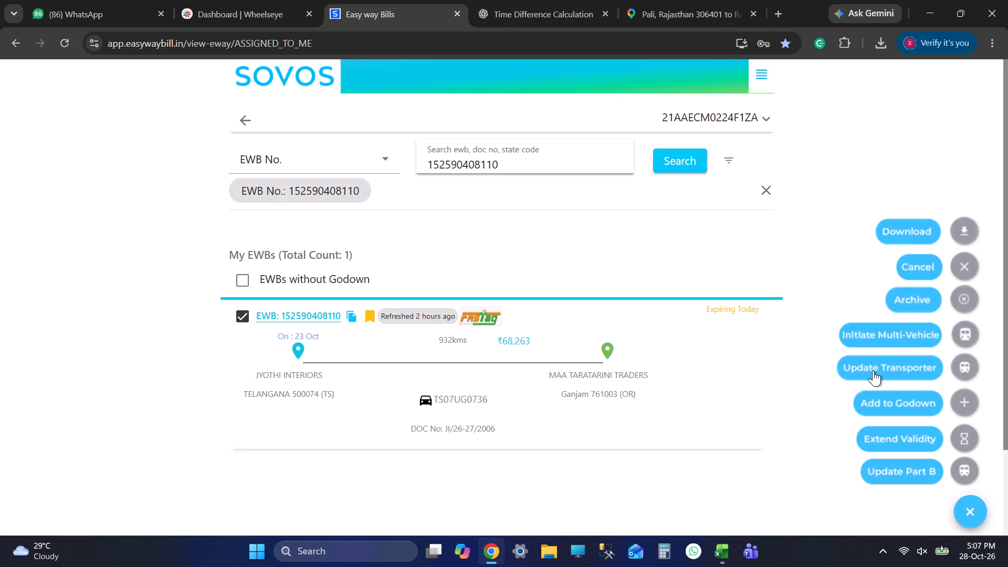
{"action": "left_click", "coordinate": [883, 394]}
{"action": "left_click", "coordinate": [393, 469]}
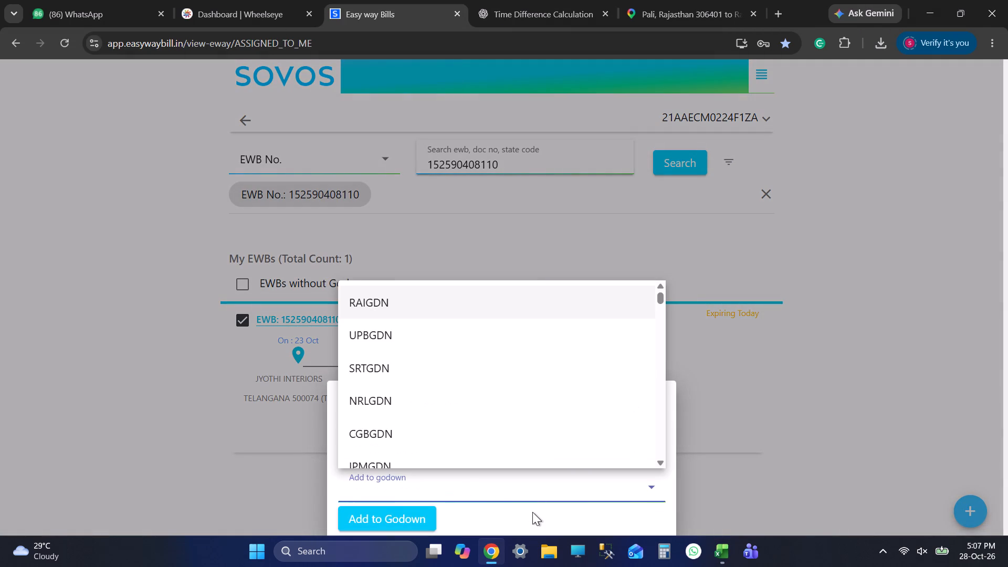
{"action": "type", "text": "hy"}
{"action": "key", "text": "Return"}
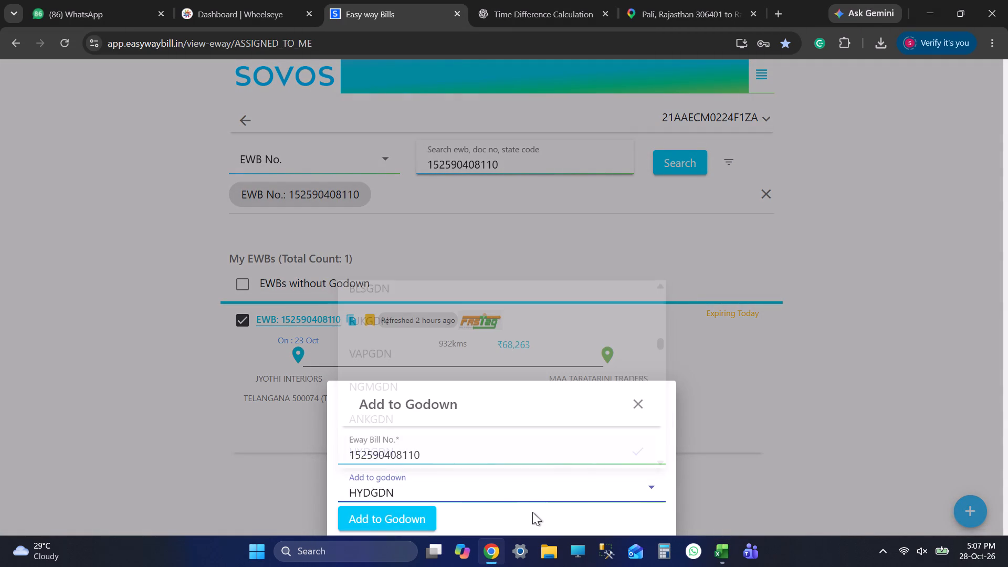
{"action": "left_click", "coordinate": [409, 533]}
Switch back to the Excel BOOKING sheet and highlight the copied WayBill cell in yellow.
{"action": "key", "text": "alt+Tab"}
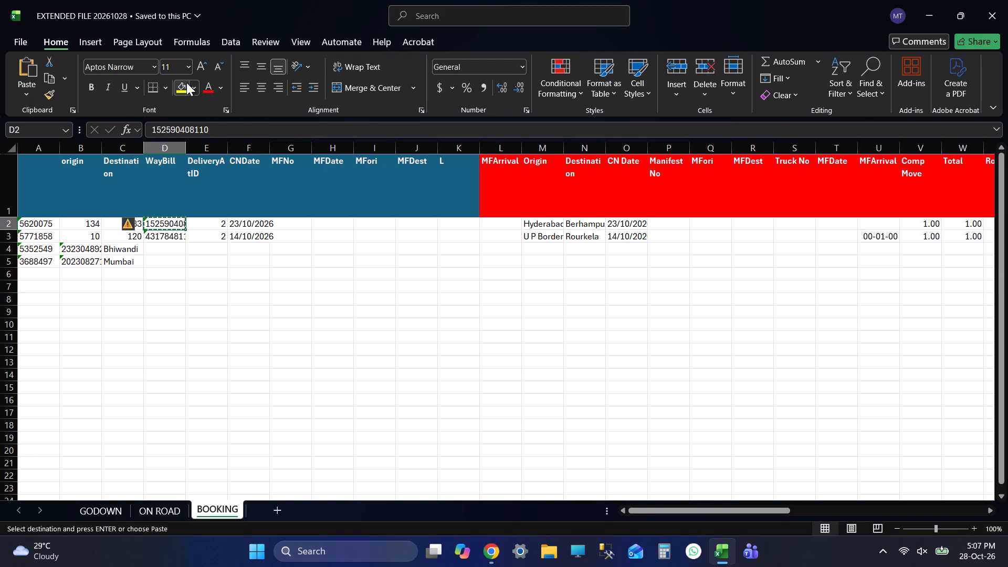
{"action": "left_click", "coordinate": [186, 90]}
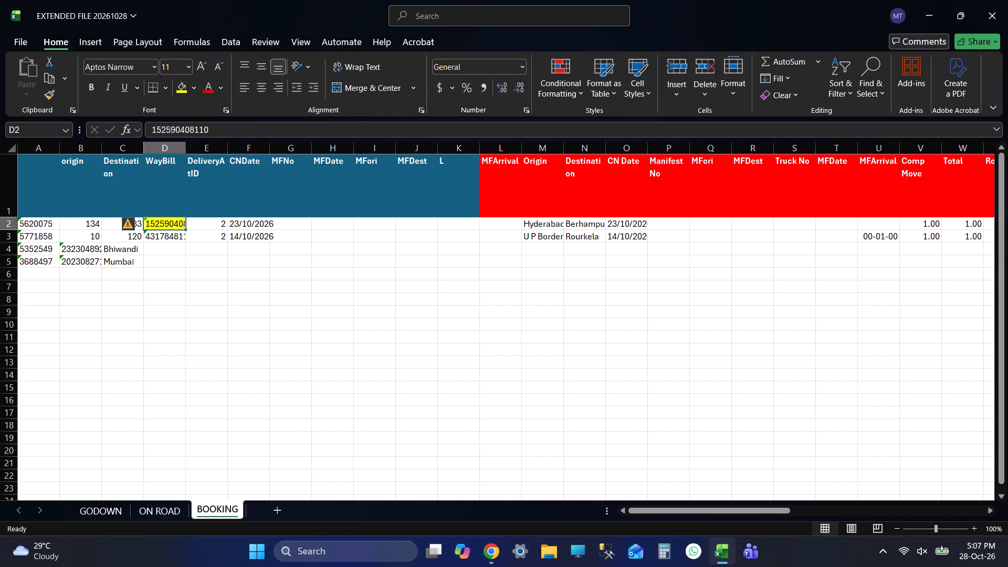
{"action": "left_click", "coordinate": [167, 239]}
{"action": "key", "text": "ctrl+c"}
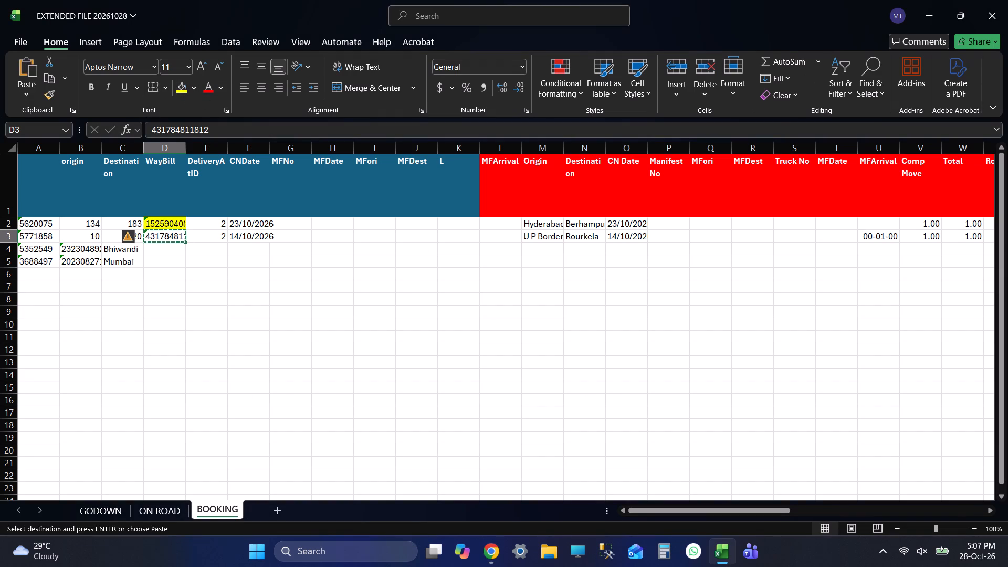
{"action": "key", "text": "alt+Tab"}
{"action": "double_click", "coordinate": [486, 166]}
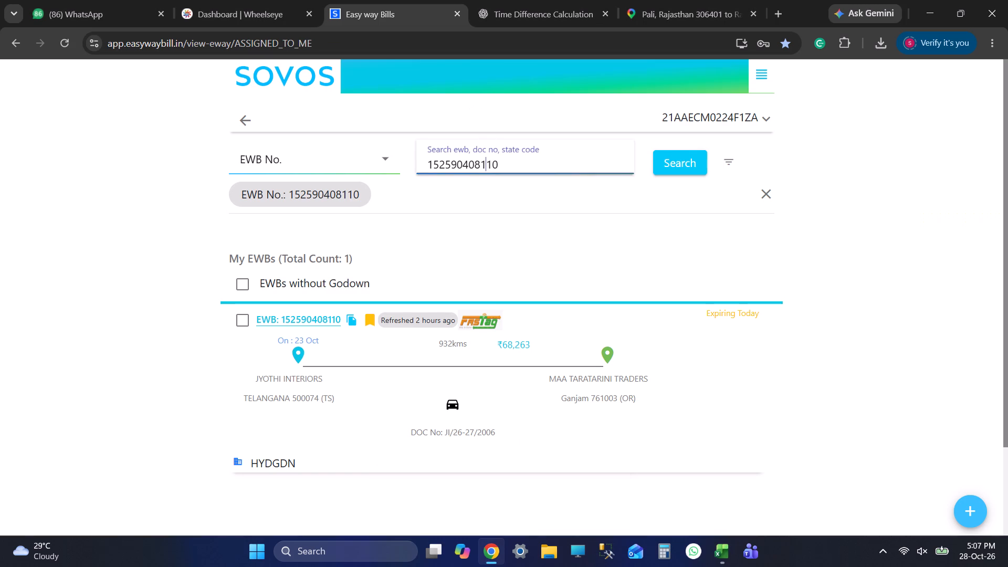
{"action": "key", "text": "ctrl+v"}
{"action": "left_click", "coordinate": [694, 157]}
{"action": "left_click", "coordinate": [247, 328]}
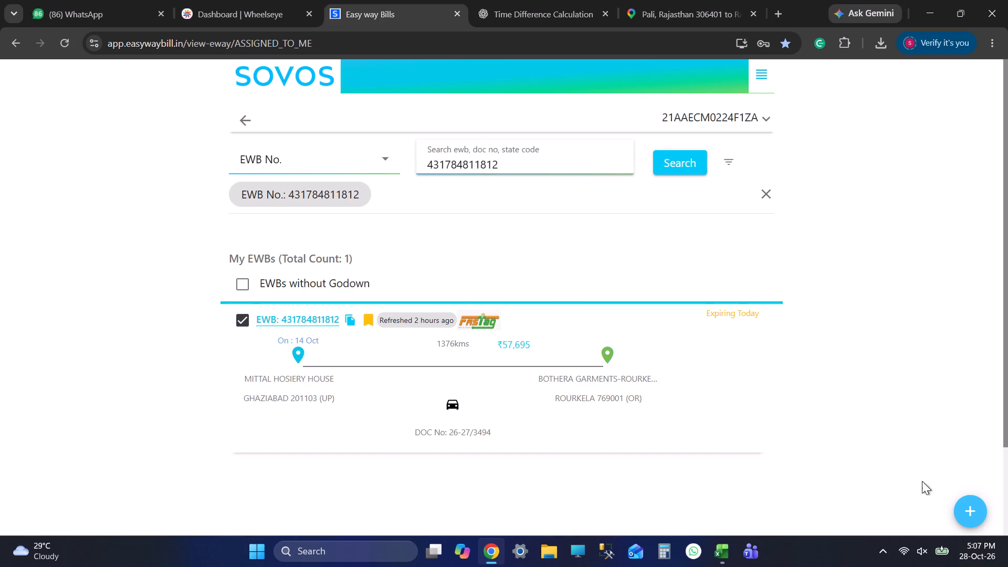
{"action": "left_click", "coordinate": [964, 502]}
{"action": "left_click", "coordinate": [901, 395]}
{"action": "key", "text": "alt+Tab"}
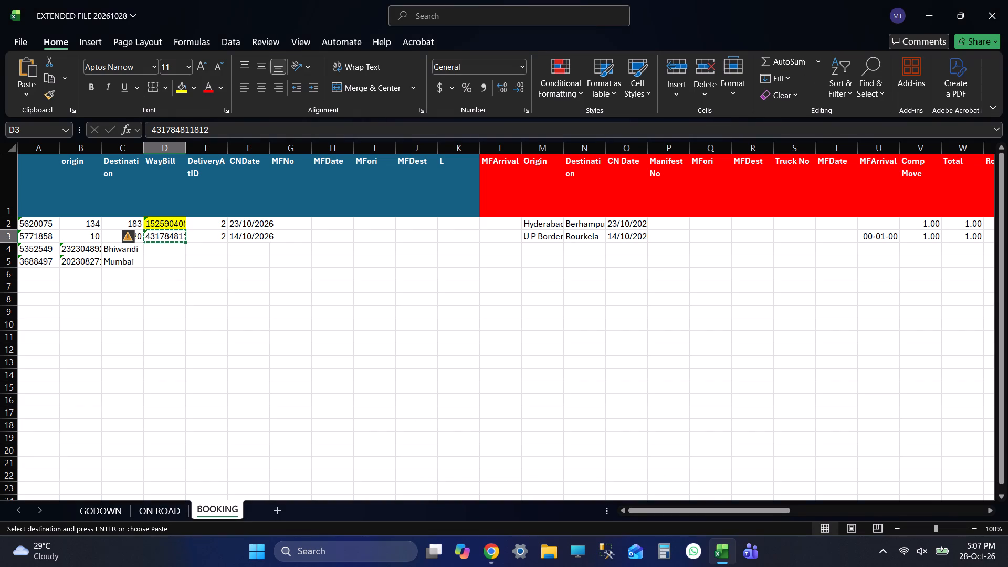
{"action": "key", "text": "alt+Tab"}
{"action": "left_click", "coordinate": [420, 484]}
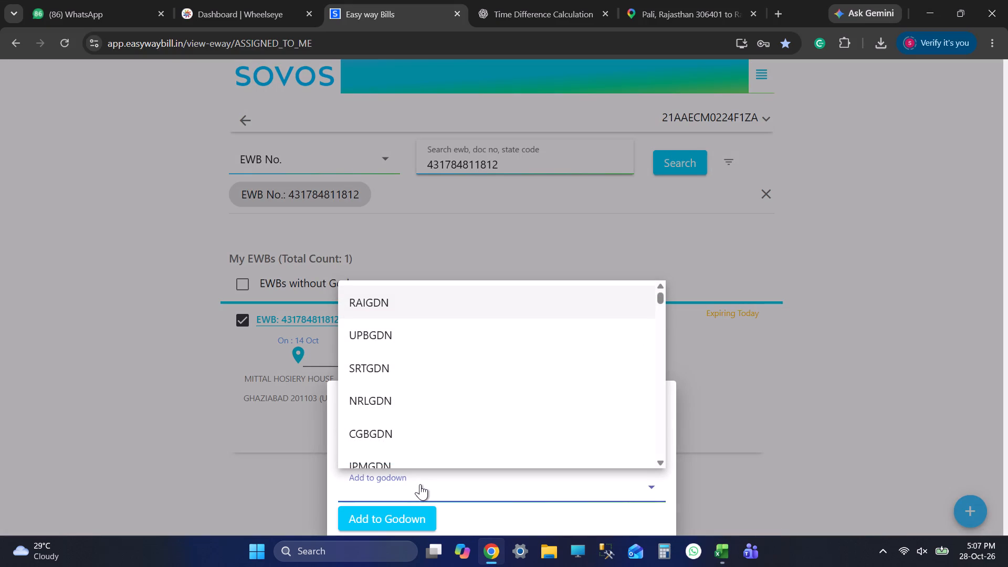
{"action": "type", "text": "uop"}
{"action": "left_click", "coordinate": [774, 449]}
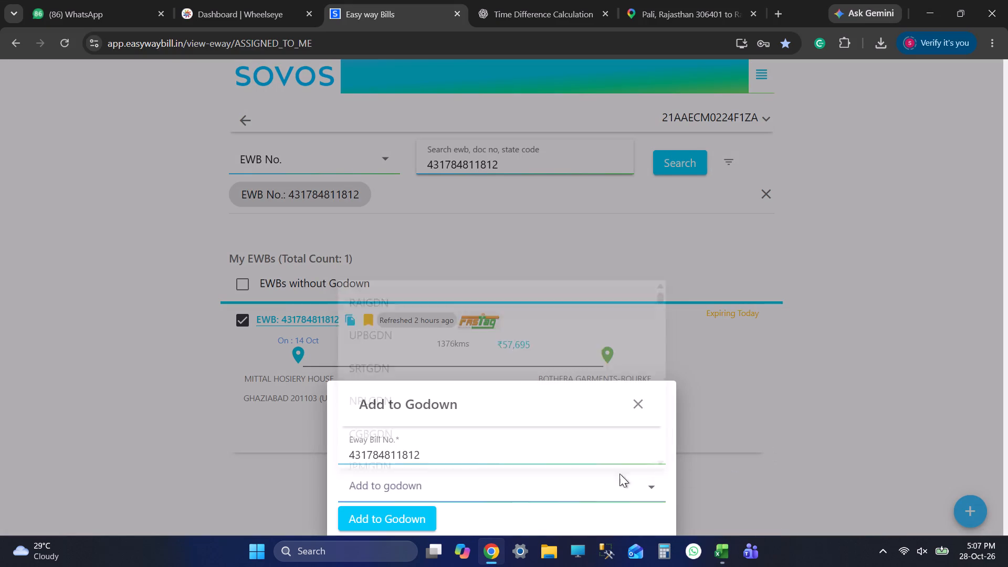
{"action": "left_click", "coordinate": [429, 489]}
{"action": "type", "text": "up"}
{"action": "key", "text": "Return"}
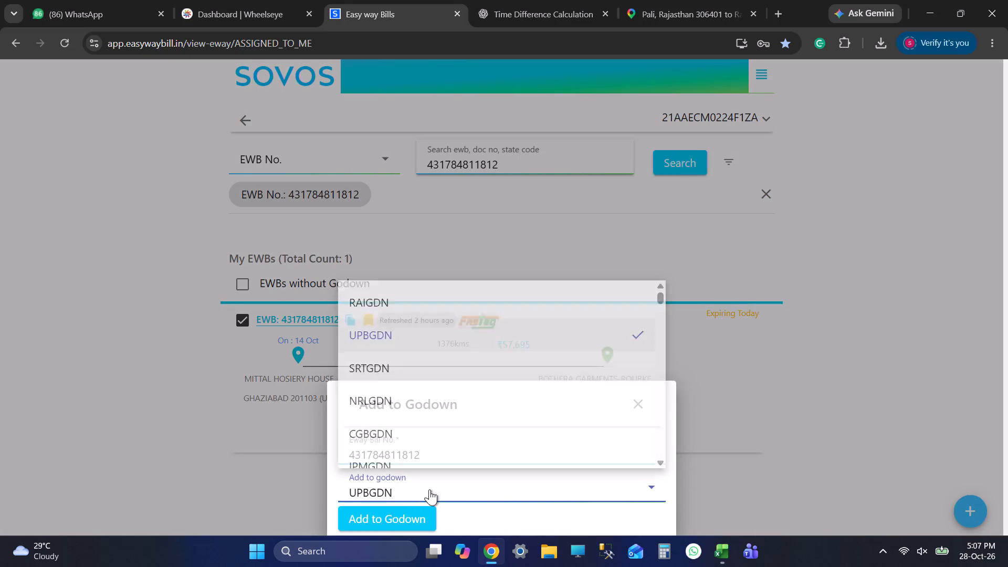
{"action": "left_click", "coordinate": [393, 528]}
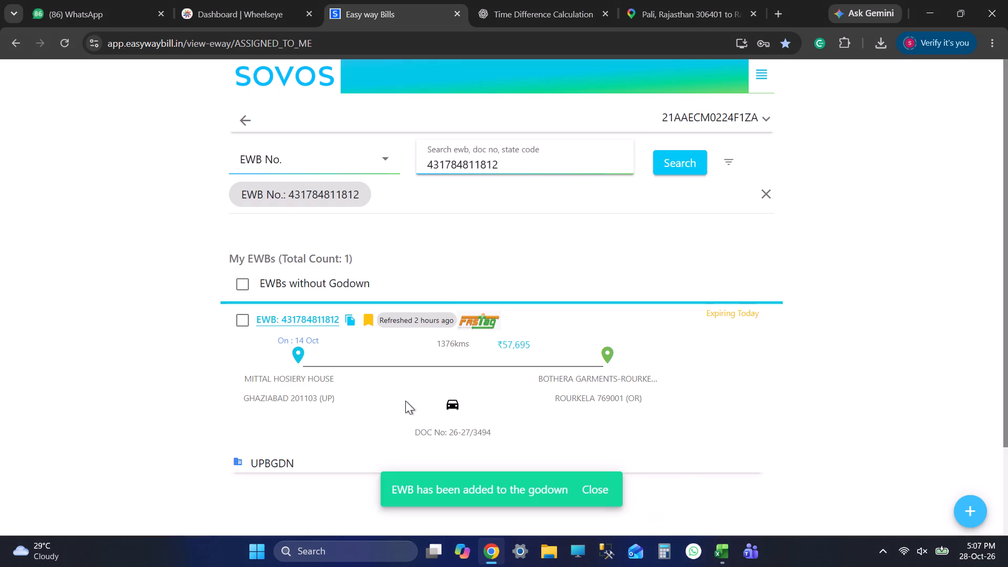
Switch back to the Excel BOOKING sheet and highlight the copied WayBill cell in row 3 yellow.
{"action": "key", "text": "alt+Tab"}
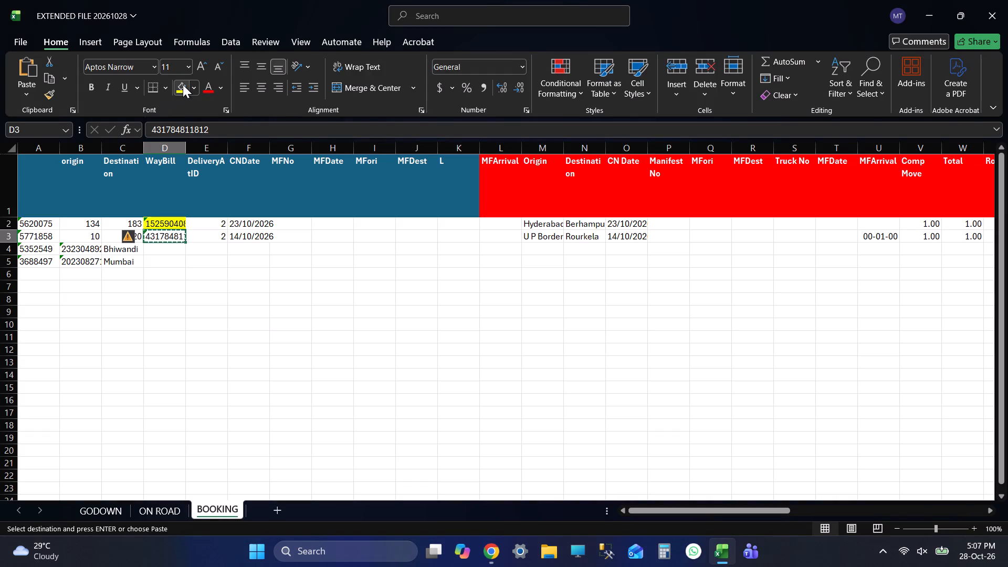
{"action": "left_click", "coordinate": [183, 85]}
{"action": "key", "text": "alt+Tab"}
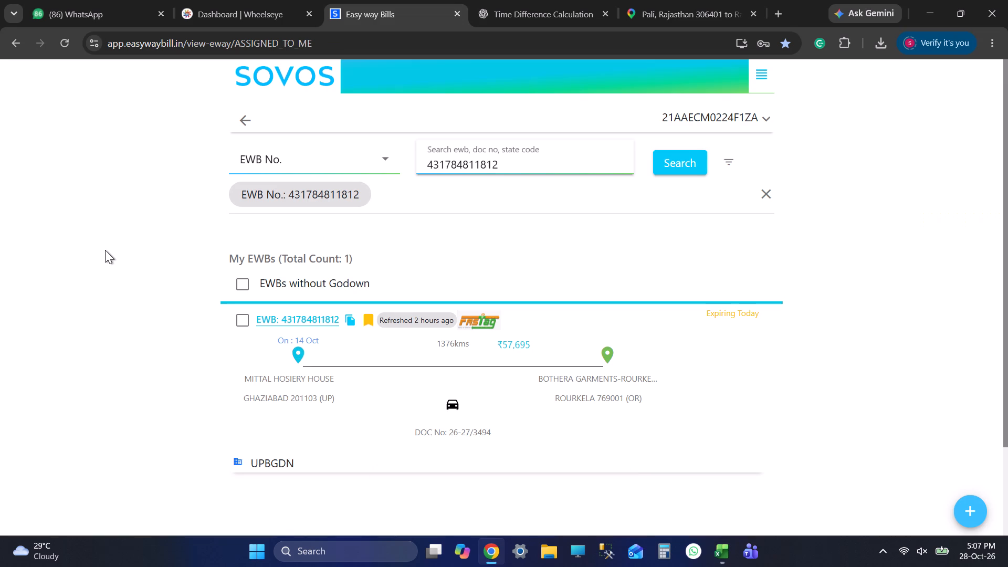
{"action": "key", "text": "alt+Tab"}
{"action": "left_click", "coordinate": [88, 250]}
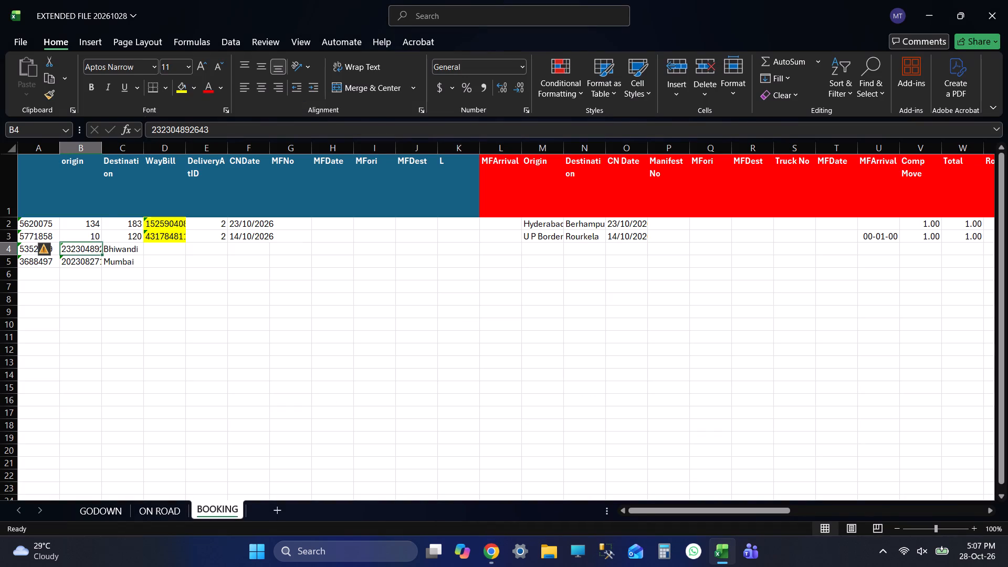
{"action": "key", "text": "ctrl+c"}
{"action": "key", "text": "alt+Tab"}
{"action": "double_click", "coordinate": [469, 163]}
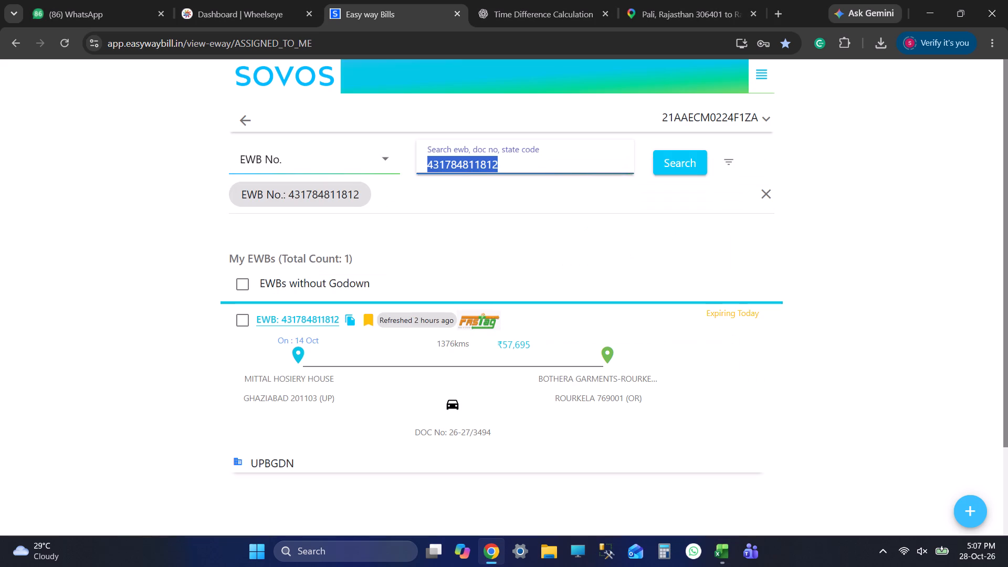
{"action": "key", "text": "ctrl+v"}
{"action": "left_click", "coordinate": [670, 165]}
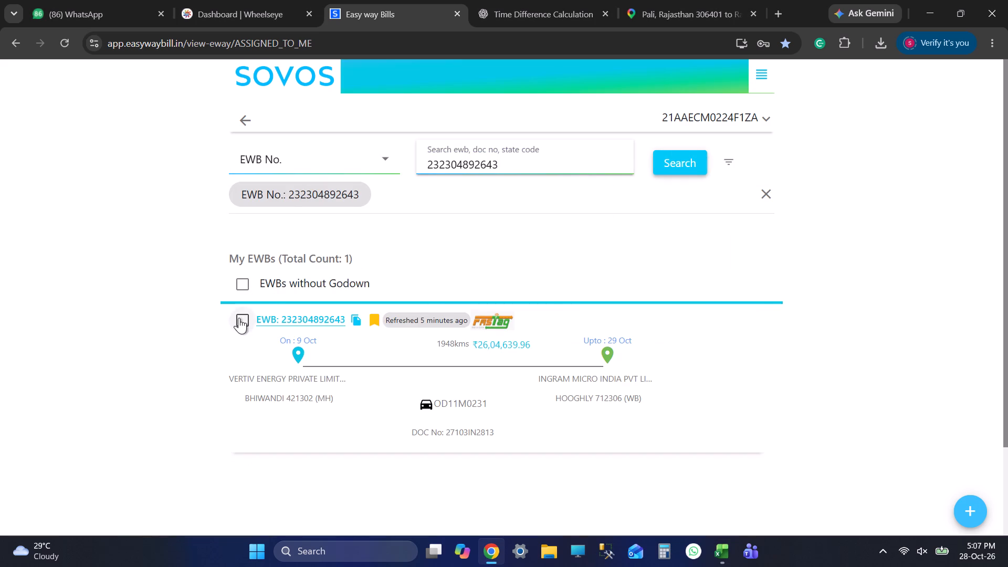
{"action": "left_click", "coordinate": [239, 318]}
{"action": "key", "text": "alt+Tab"}
{"action": "key", "text": "alt+Tab"}
{"action": "key", "text": "alt+Tab"}
{"action": "key", "text": "alt+Tab"}
{"action": "left_click", "coordinate": [962, 525]}
{"action": "left_click", "coordinate": [865, 222]}
{"action": "left_click", "coordinate": [406, 501]}
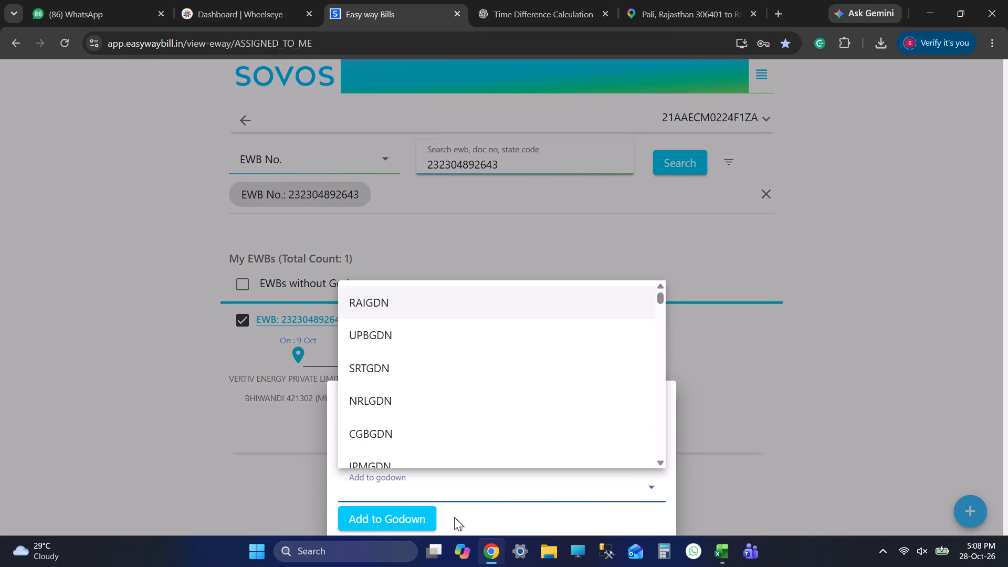
{"action": "type", "text": "bw"}
{"action": "key", "text": "Return"}
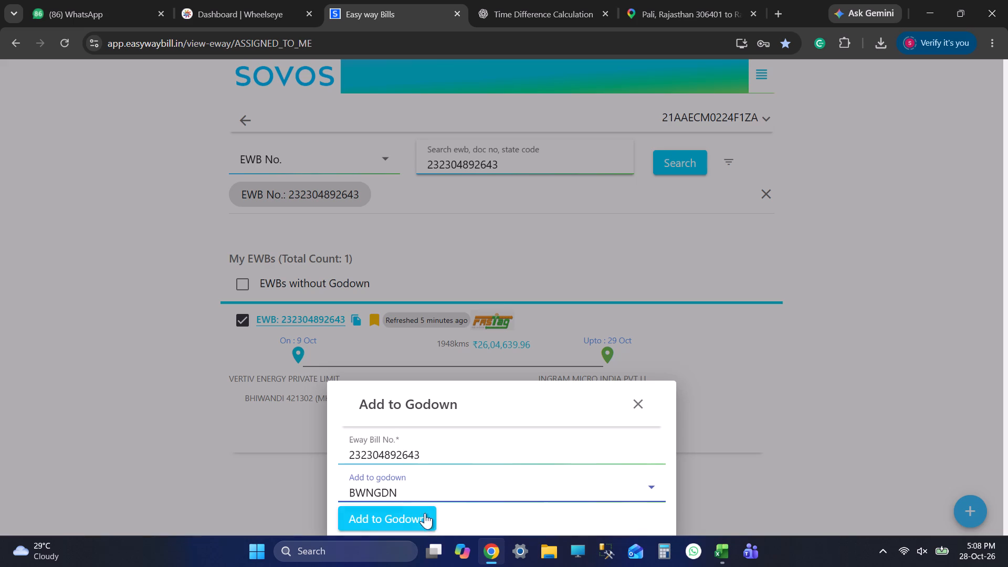
{"action": "key", "text": "alt+Tab"}
{"action": "key", "text": "alt+Tab"}
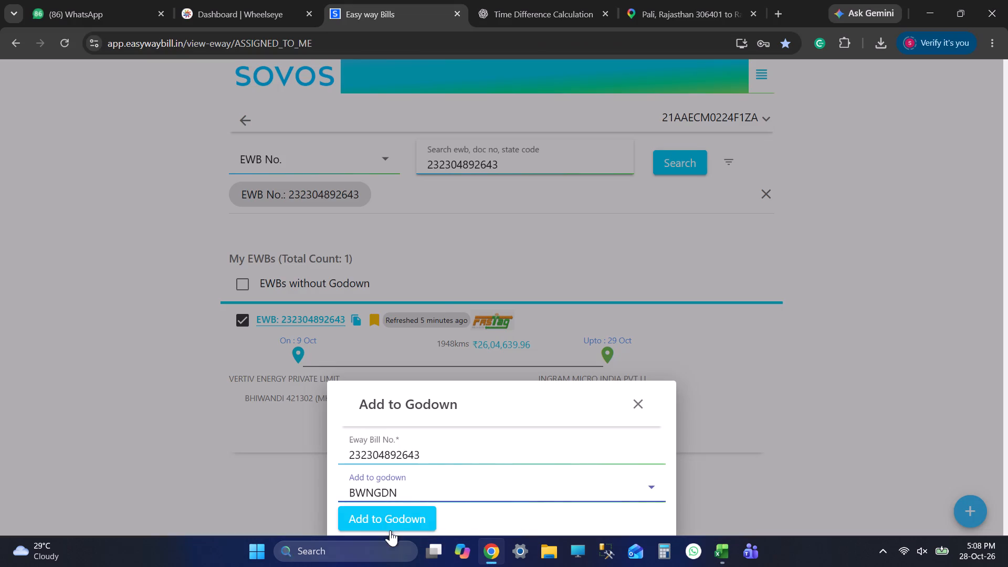
{"action": "left_click", "coordinate": [392, 518]}
Switch back to the Excel BOOKING sheet and highlight the copied Bhiwandi e-way bill cell yellow.
{"action": "key", "text": "alt+Tab"}
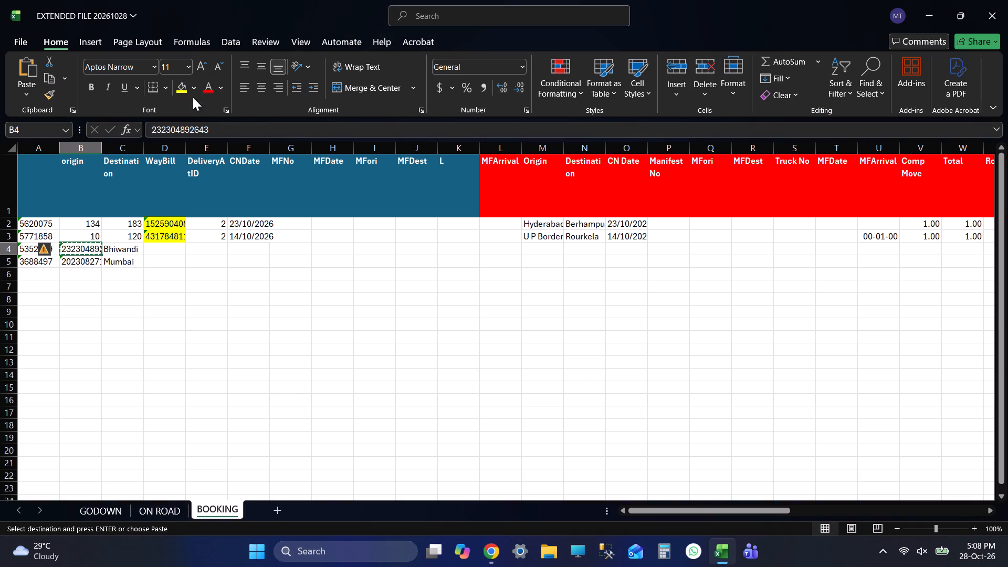
{"action": "left_click", "coordinate": [182, 91]}
{"action": "left_click", "coordinate": [88, 262]}
{"action": "key", "text": "ctrl+c"}
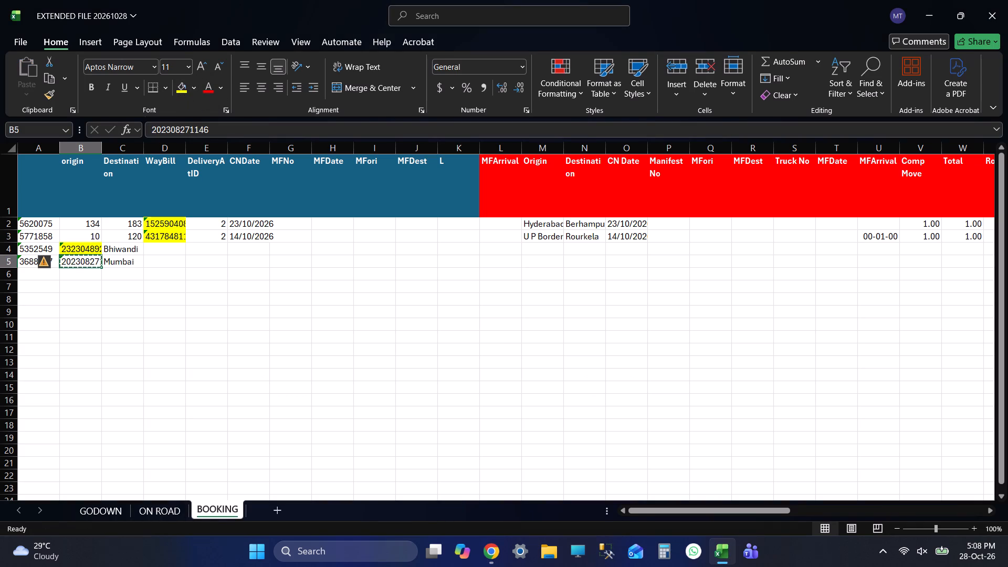
{"action": "key", "text": "ctrl+c"}
{"action": "key", "text": "ctrl+c"}
{"action": "key", "text": "ctrl+c"}
{"action": "key", "text": "ctrl+c"}
{"action": "key", "text": "ctrl+c"}
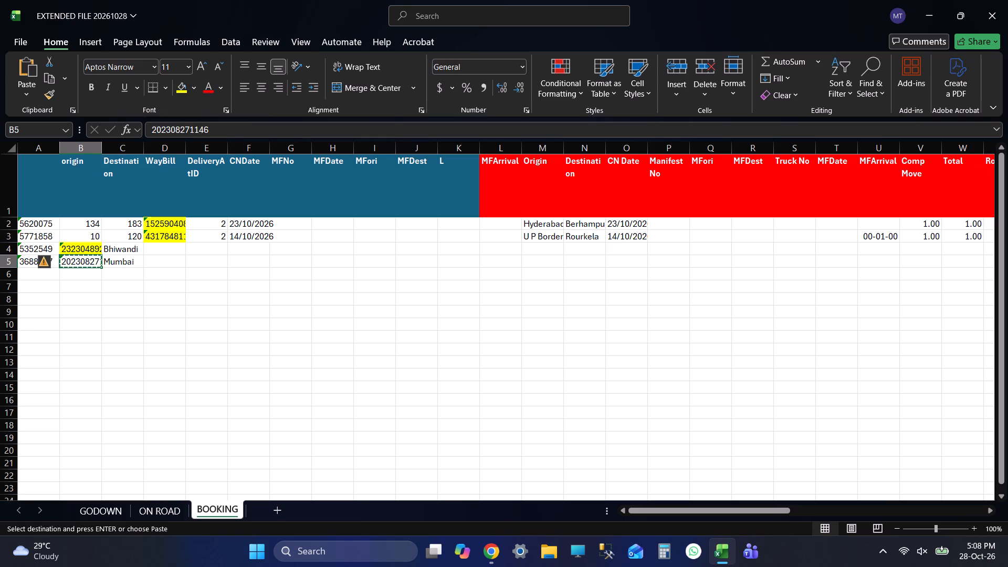
{"action": "key", "text": "ctrl+c"}
{"action": "key", "text": "ctrl+c"}
{"action": "key", "text": "ctrl+c"}
{"action": "key", "text": "ctrl+c"}
{"action": "key", "text": "ctrl+c"}
{"action": "key", "text": "alt+Tab"}
{"action": "left_click", "coordinate": [525, 175]}
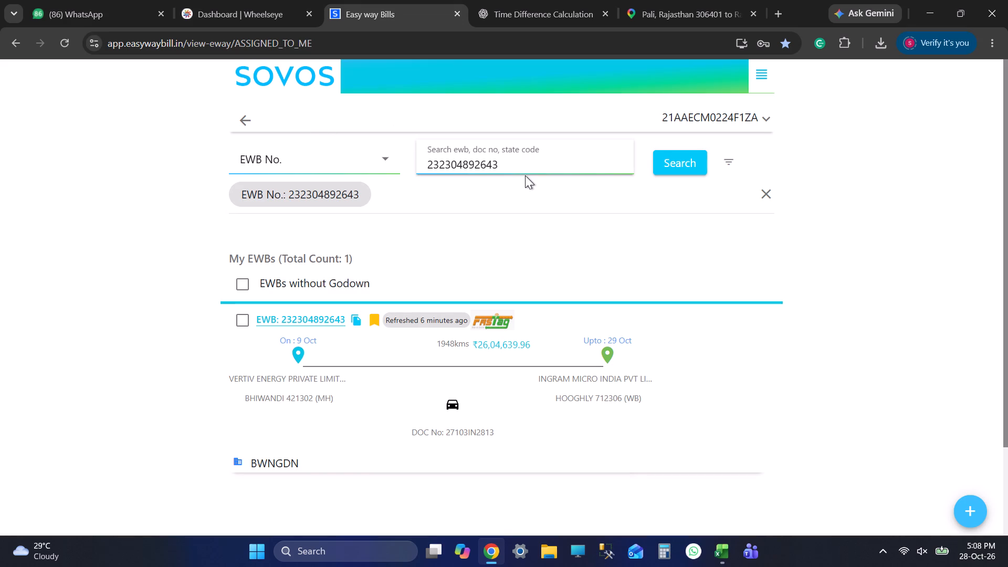
{"action": "double_click", "coordinate": [520, 171]}
{"action": "key", "text": "ctrl+v"}
{"action": "left_click", "coordinate": [692, 166]}
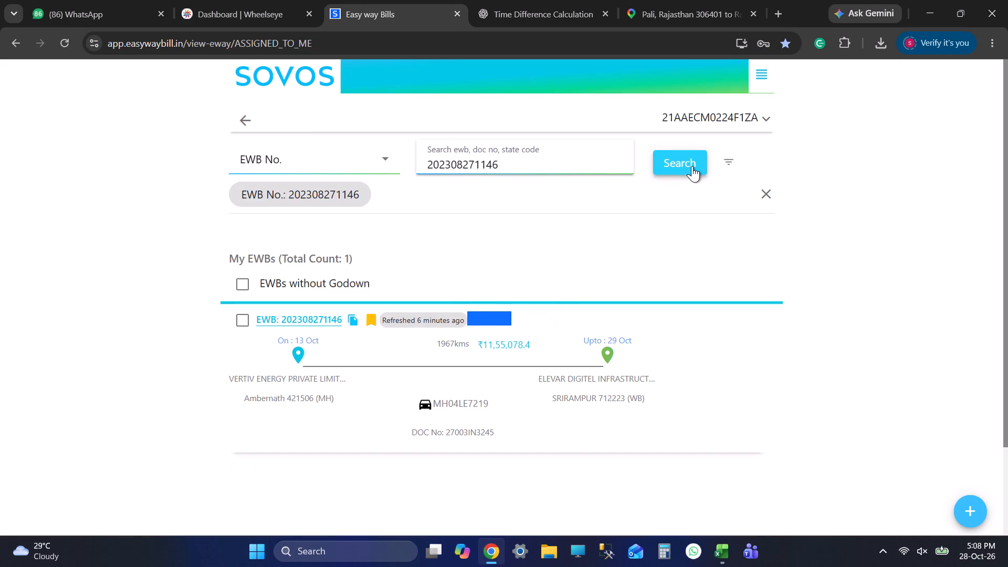
{"action": "left_click", "coordinate": [248, 325]}
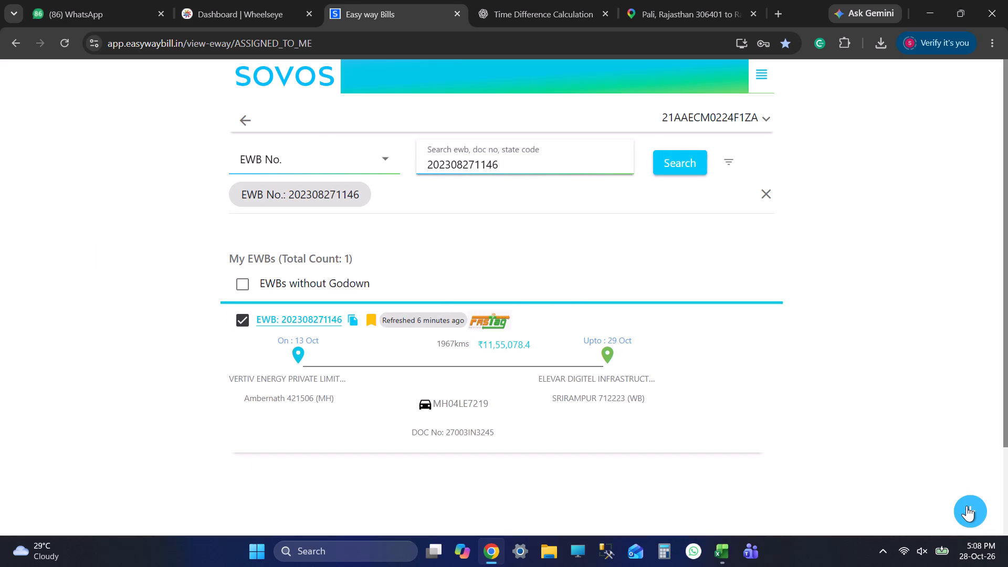
{"action": "left_click", "coordinate": [967, 506]}
{"action": "key", "text": "alt+Tab"}
{"action": "key", "text": "alt+Tab"}
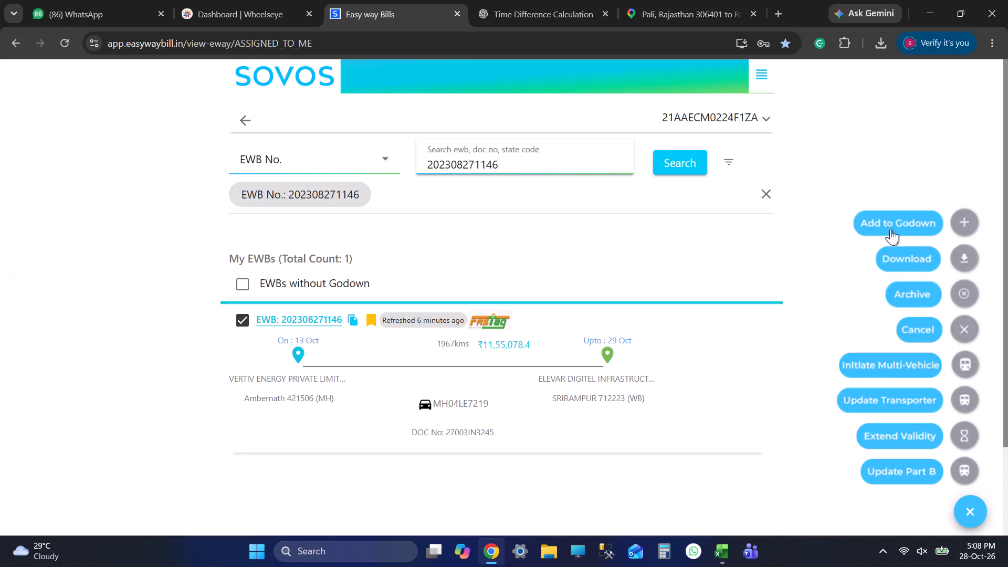
{"action": "left_click", "coordinate": [893, 208]}
{"action": "left_click", "coordinate": [477, 486]}
{"action": "key", "text": "alt+Tab"}
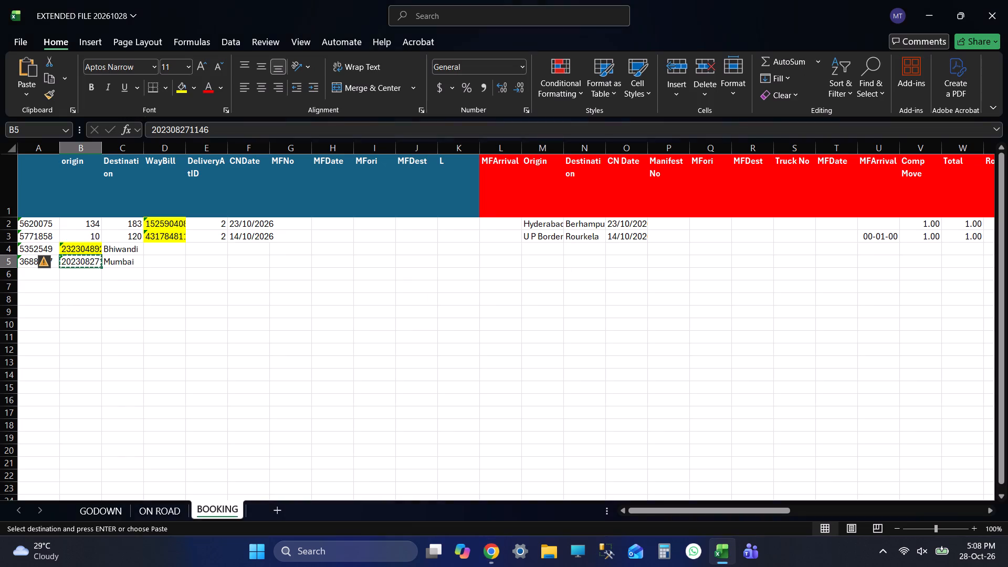
{"action": "key", "text": "alt+Tab"}
{"action": "type", "text": "mu"}
{"action": "key", "text": "Return"}
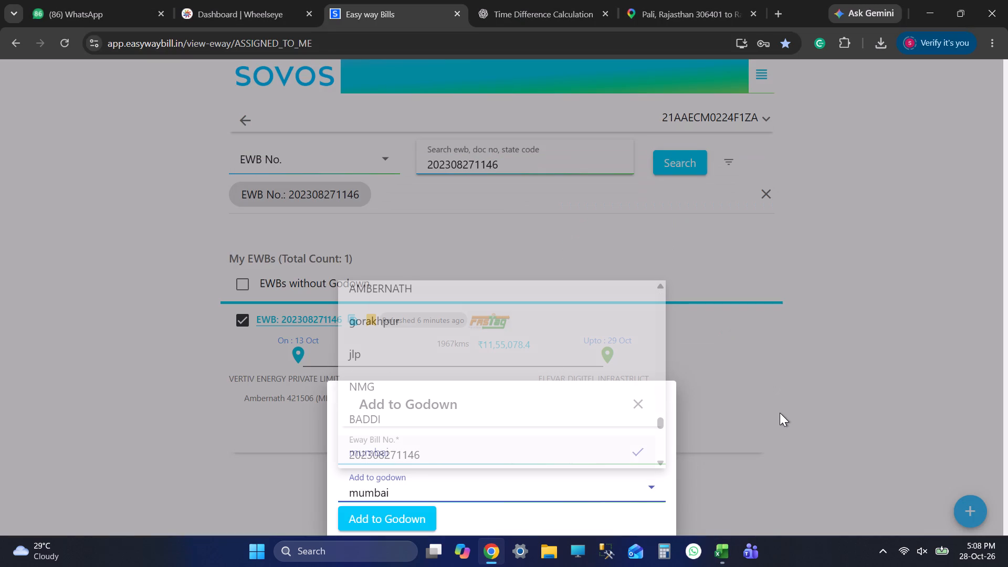
{"action": "key", "text": "alt+Tab"}
{"action": "key", "text": "alt+Tab"}
{"action": "left_click", "coordinate": [375, 522]}
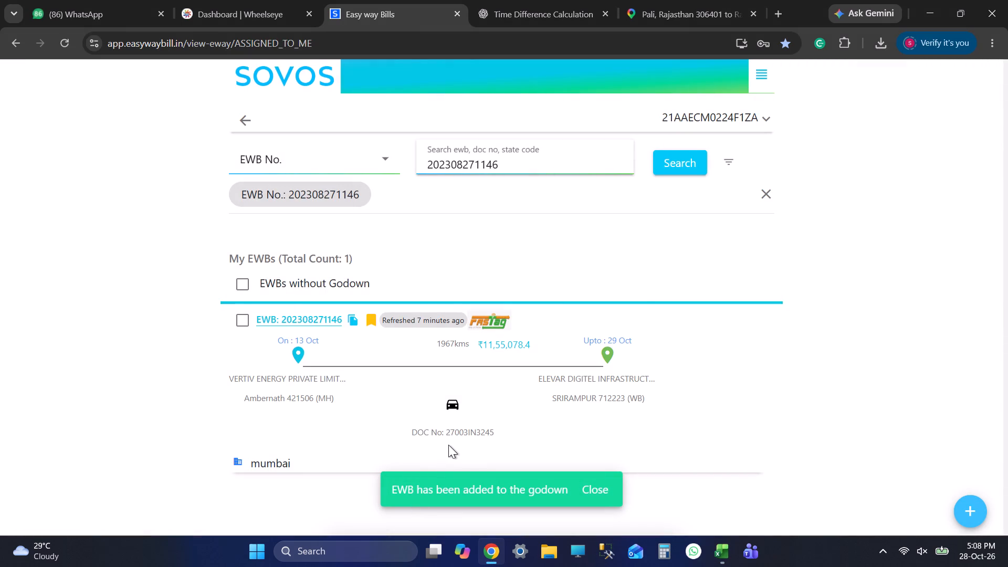
Switch back to the Excel BOOKING sheet and highlight the copied Mumbai e-way bill cell yellow.
{"action": "key", "text": "alt+Tab"}
{"action": "key", "text": "alt+Tab"}
{"action": "key", "text": "alt+Tab"}
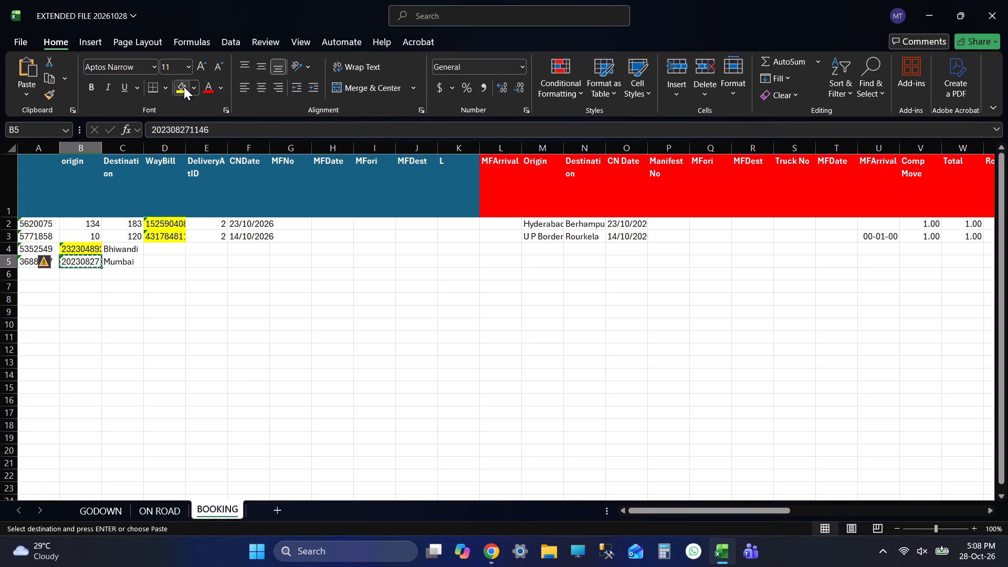
{"action": "left_click", "coordinate": [179, 80]}
Save the EXTENDED FILE 20261028 workbook, close it and return to the Easy way Bills site in Chrome.
{"action": "left_click", "coordinate": [203, 406]}
{"action": "key", "text": "ctrl+s"}
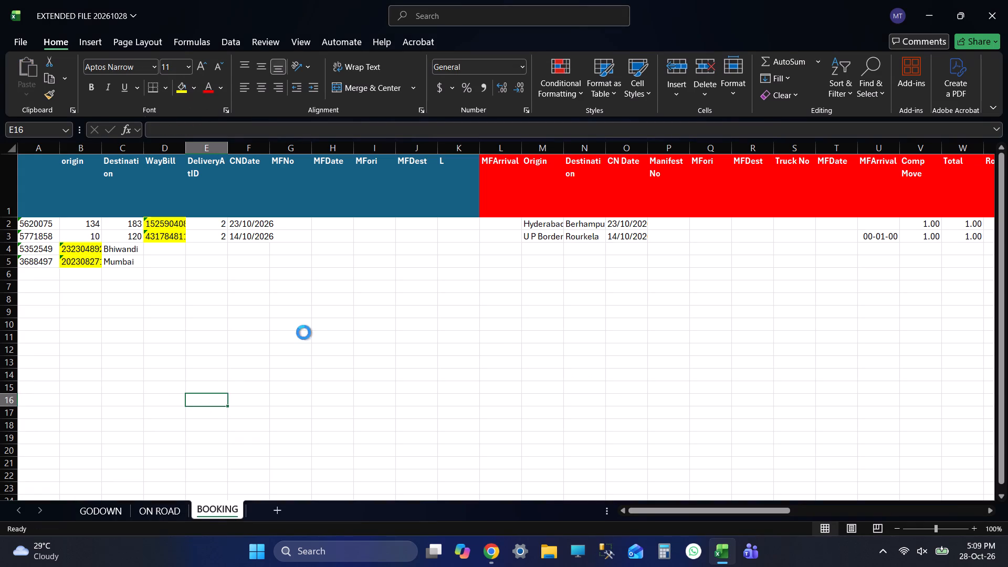
{"action": "left_click", "coordinate": [320, 310]}
{"action": "key", "text": "ctrl+s"}
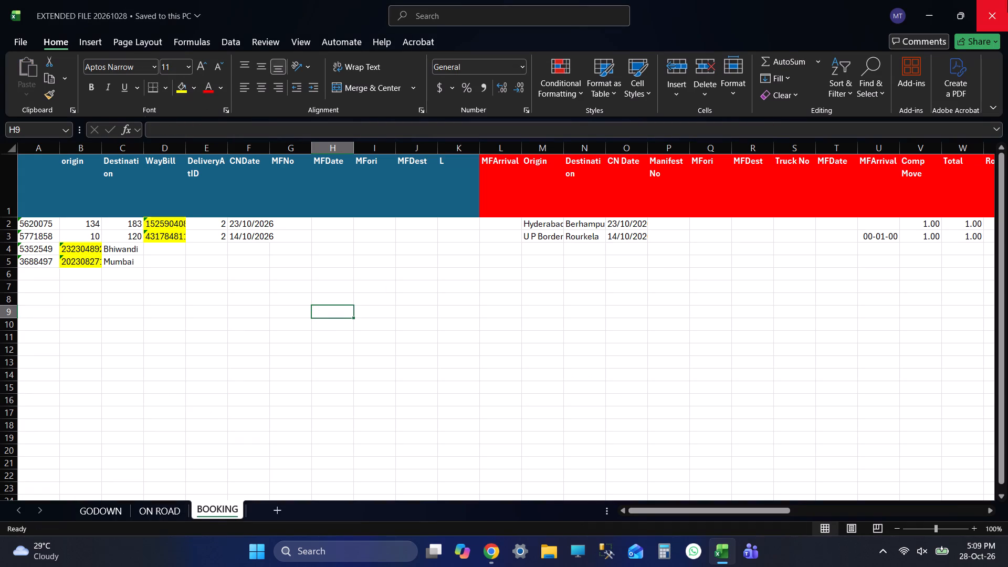
{"action": "left_click", "coordinate": [1007, 0]}
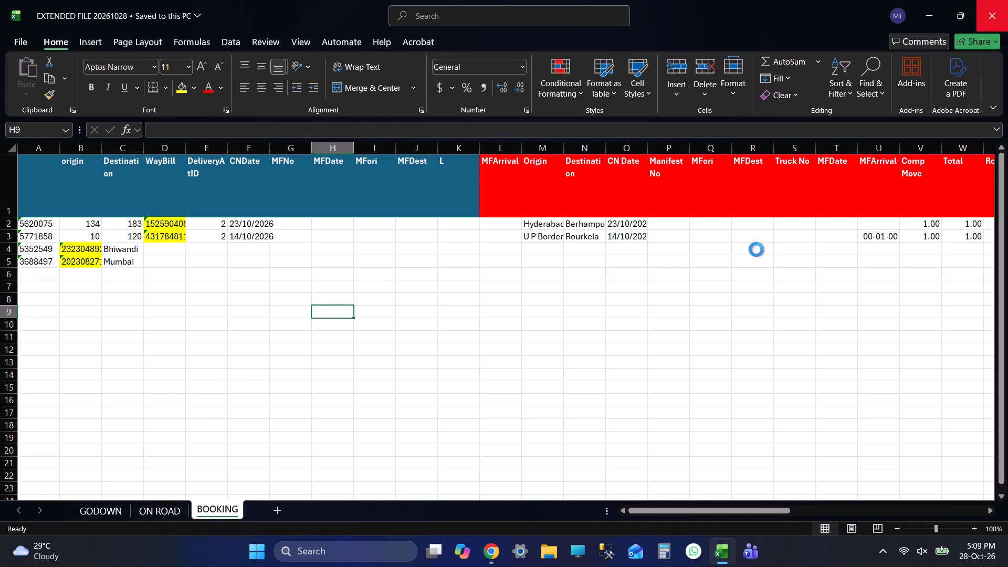
{"action": "key", "text": "alt+Tab"}
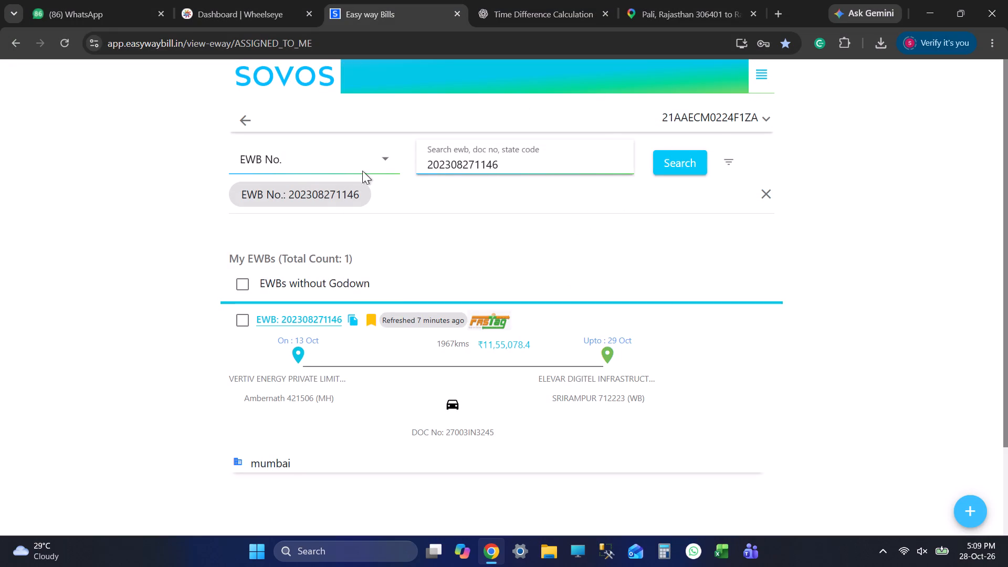
Close the Easy way Bills site.
{"action": "left_click", "coordinate": [453, 13]}
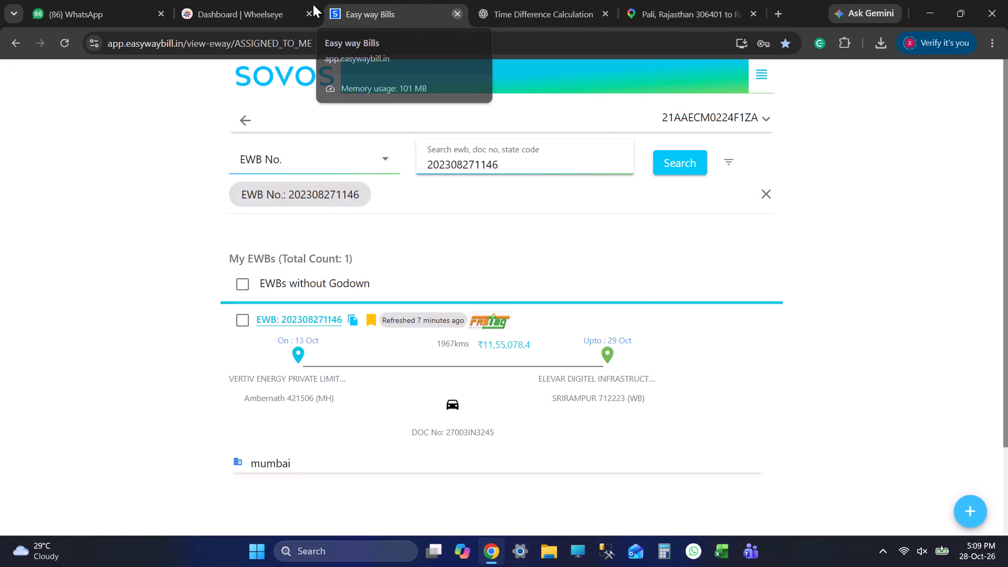
Reload the Wheelseye dashboard, search for vehicle 3955 and view its route history for today on the map.
{"action": "left_click", "coordinate": [262, 0]}
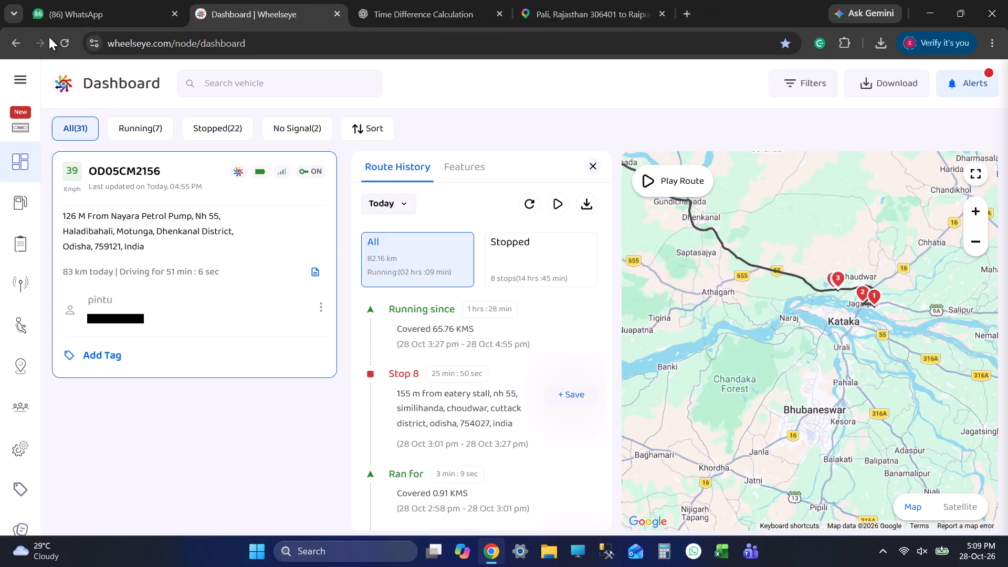
{"action": "left_click", "coordinate": [59, 37]}
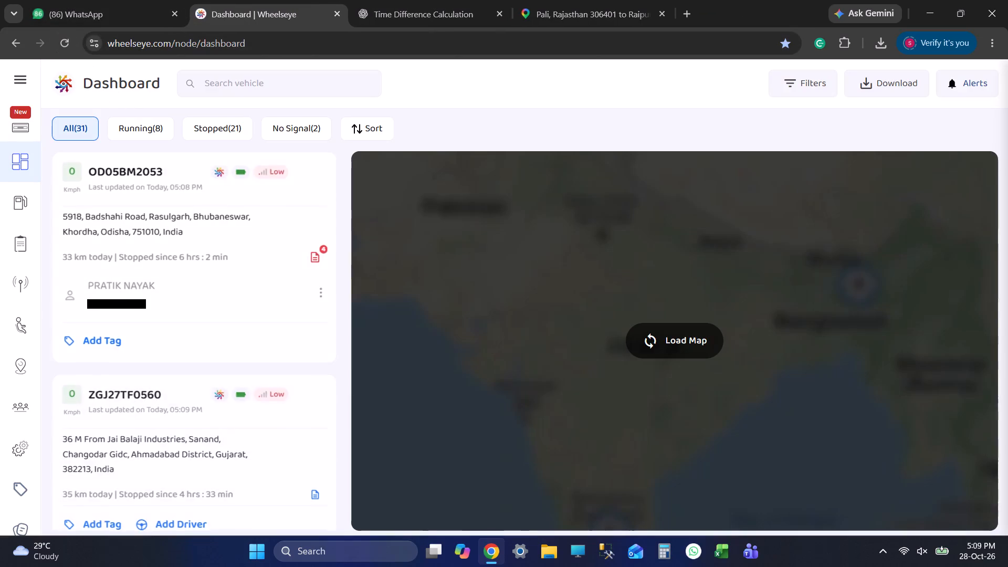
{"action": "left_click", "coordinate": [260, 86]}
{"action": "type", "text": "3955"}
{"action": "key", "text": "Return"}
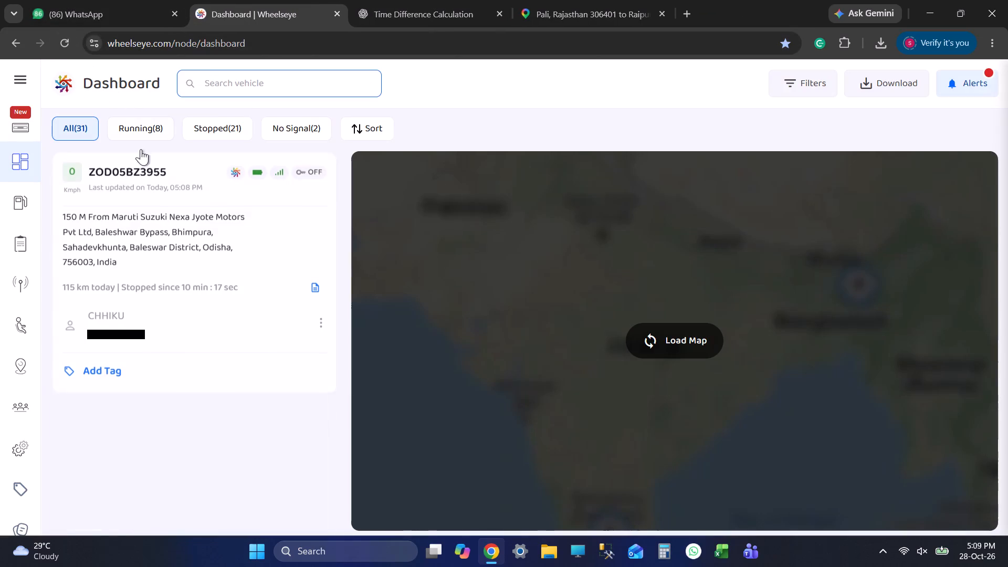
{"action": "left_click", "coordinate": [134, 254]}
{"action": "left_click", "coordinate": [772, 332]}
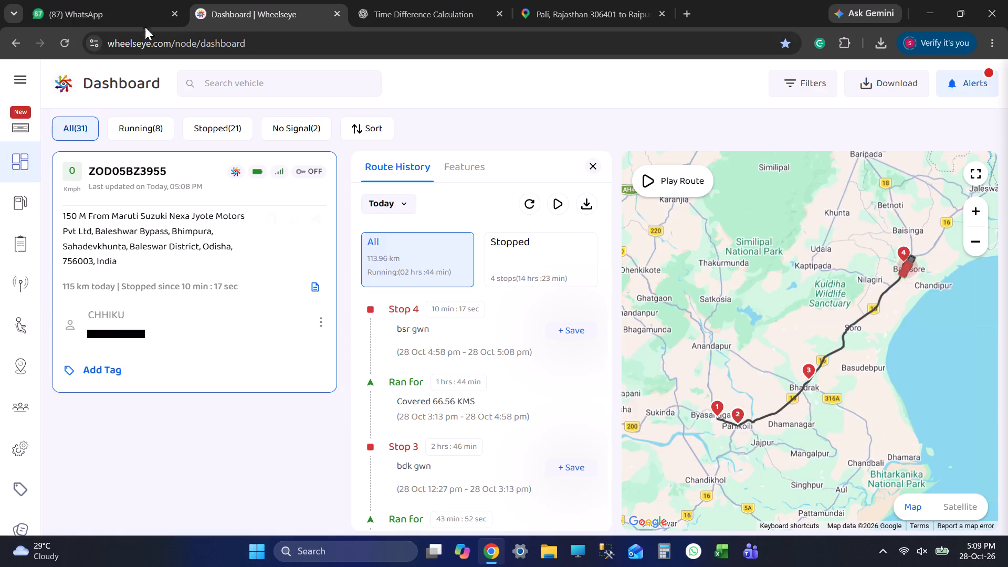
Search for vehicle 6318, open its route history for today and examine Stop 7 up close on the map.
{"action": "left_click", "coordinate": [246, 81]}
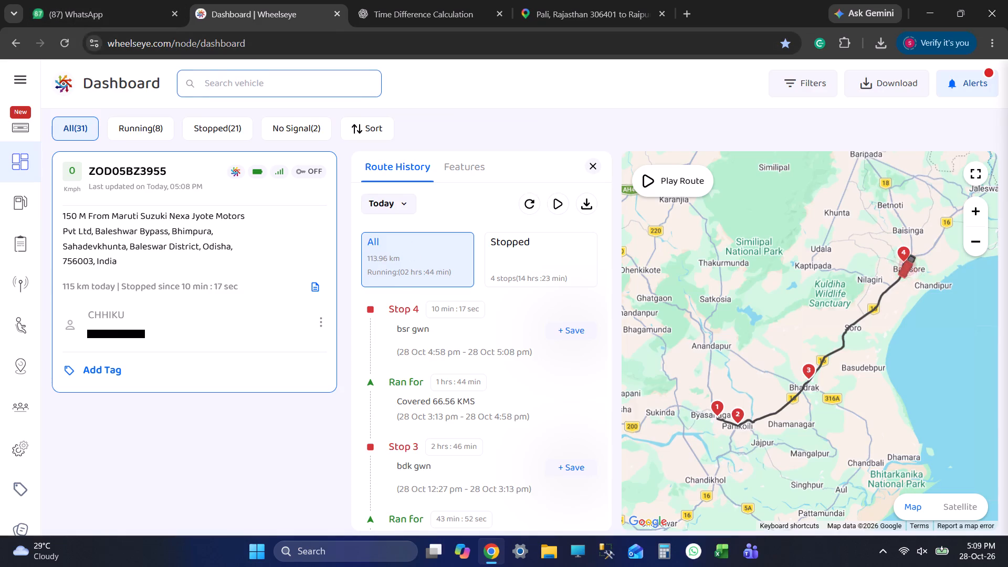
{"action": "type", "text": "6318"}
{"action": "key", "text": "Return"}
{"action": "left_click", "coordinate": [169, 275]}
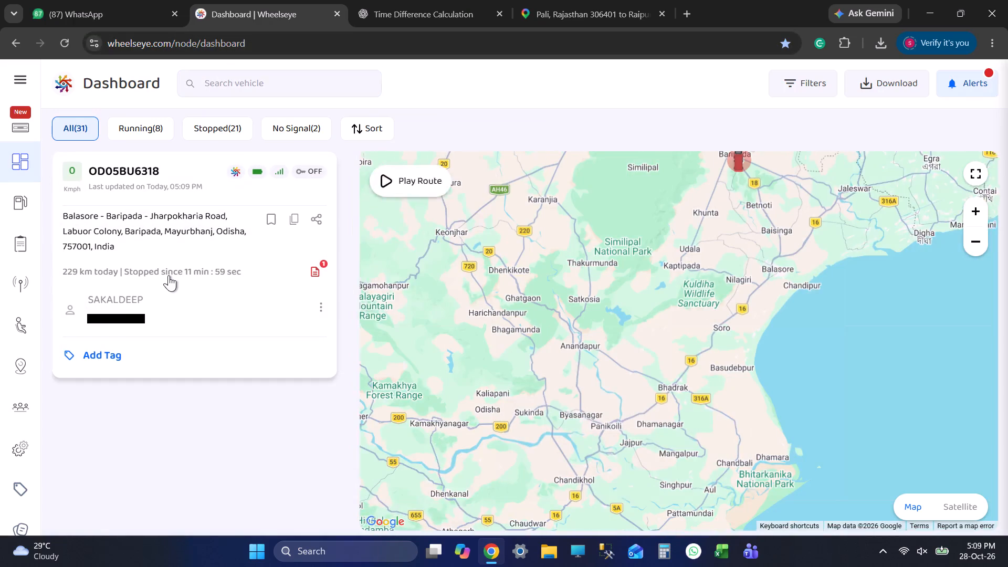
{"action": "left_click_drag", "start_coordinate": [915, 235], "coordinate": [887, 245]}
{"action": "scroll", "coordinate": [831, 253], "scroll_direction": "up", "scroll_amount": 2}
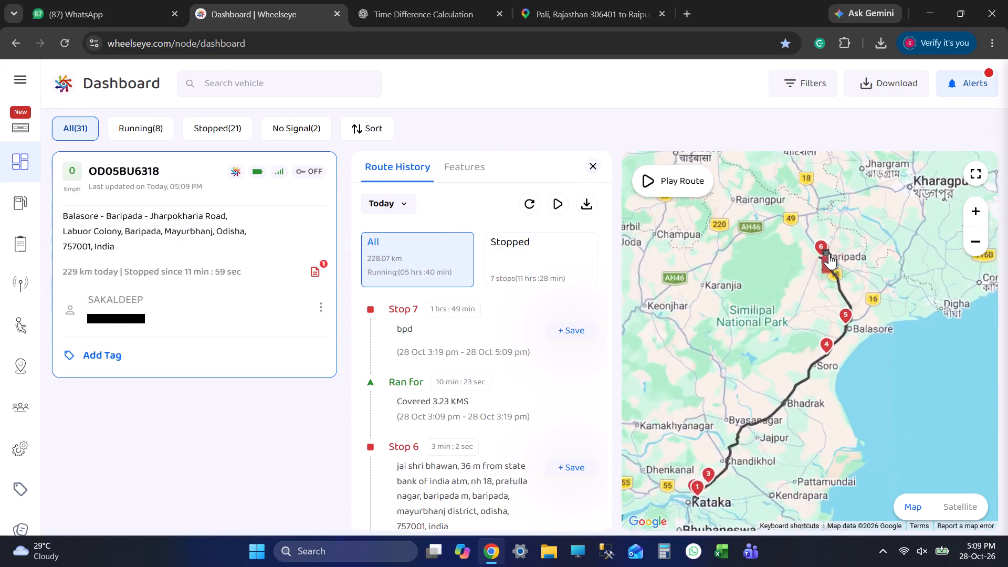
{"action": "scroll", "coordinate": [829, 254], "scroll_direction": "up", "scroll_amount": 14}
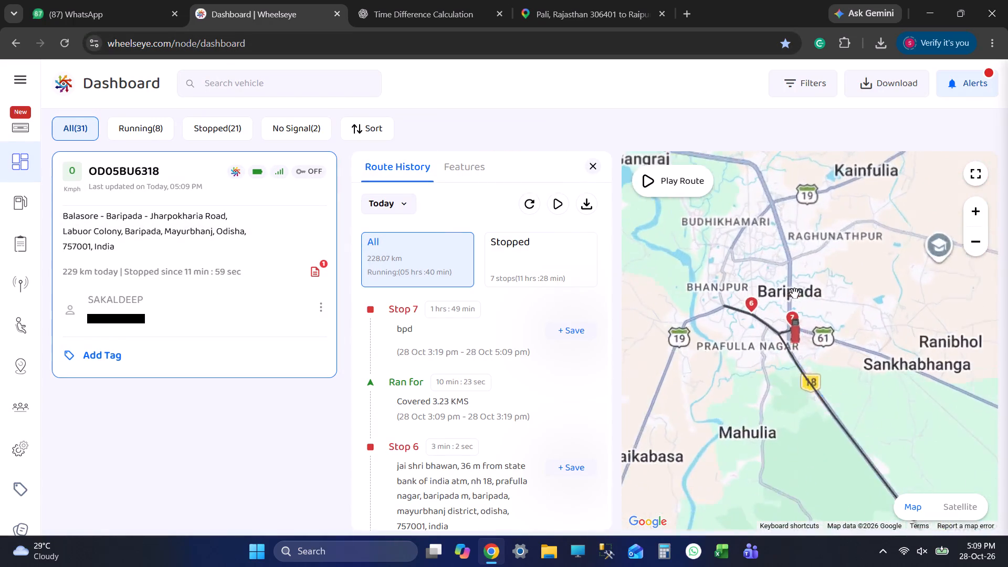
{"action": "scroll", "coordinate": [792, 354], "scroll_direction": "up", "scroll_amount": 7}
{"action": "left_click_drag", "start_coordinate": [818, 239], "coordinate": [812, 352]}
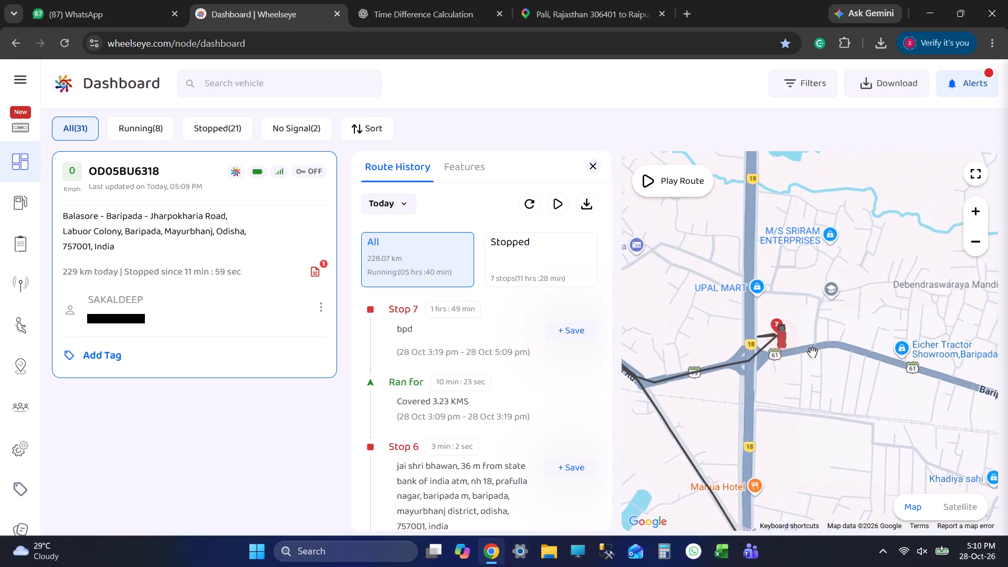
{"action": "left_click", "coordinate": [463, 349]}
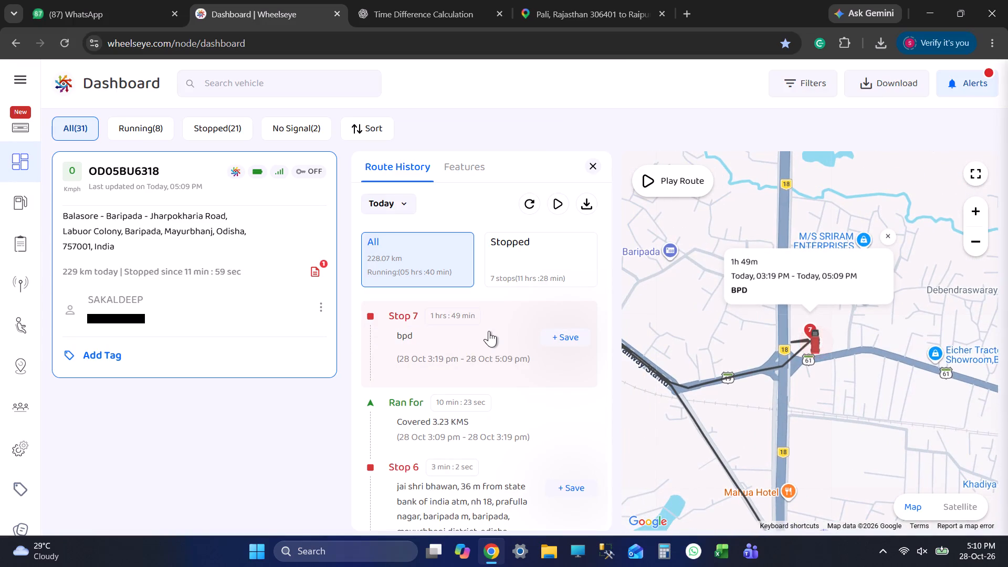
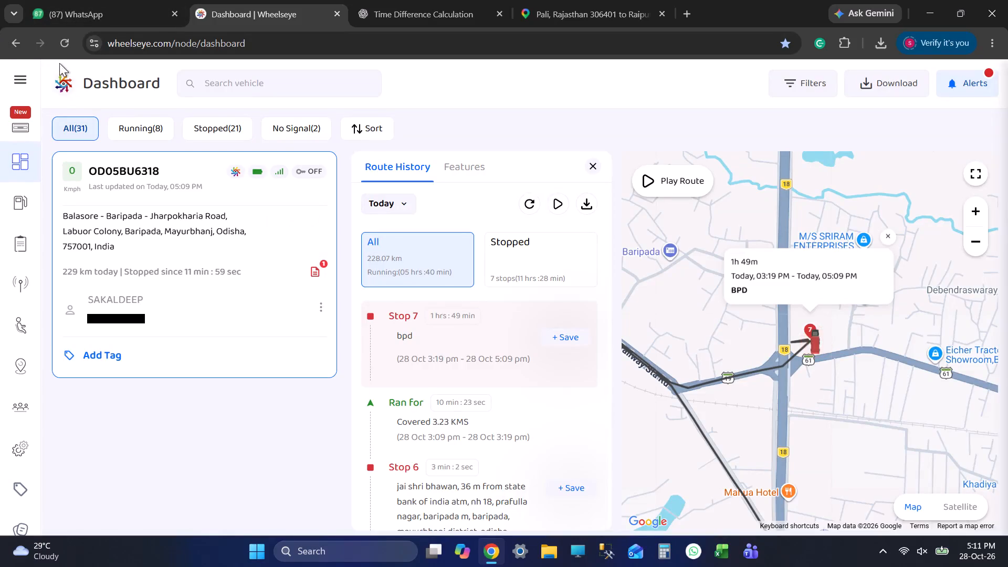
{"action": "left_click", "coordinate": [59, 49]}
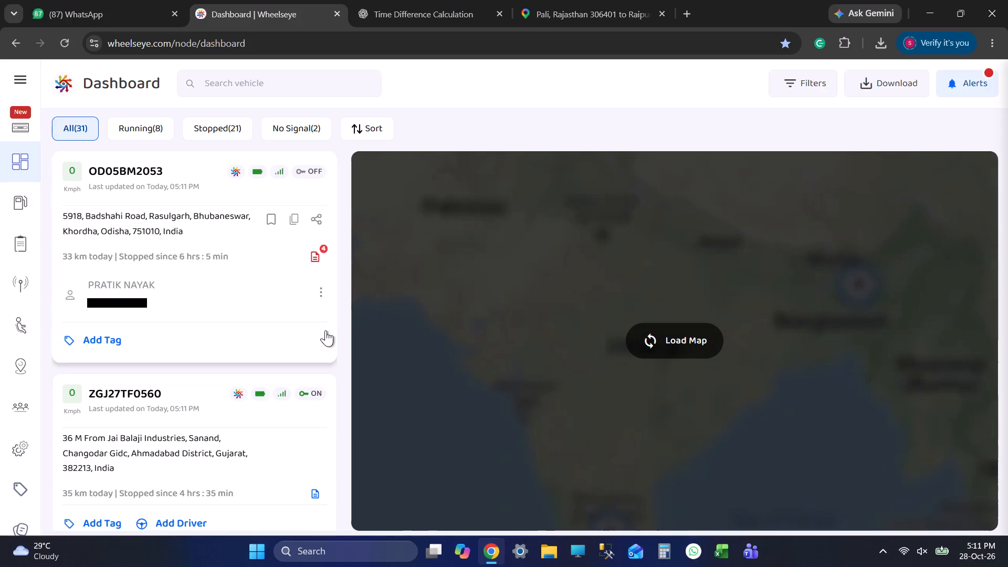
{"action": "left_click", "coordinate": [125, 208]}
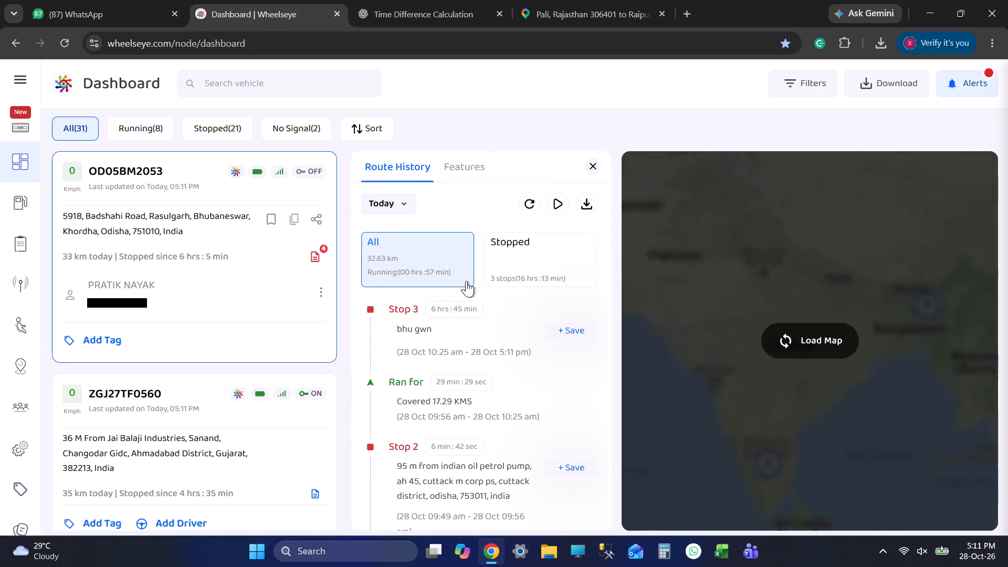
{"action": "left_click", "coordinate": [159, 421]}
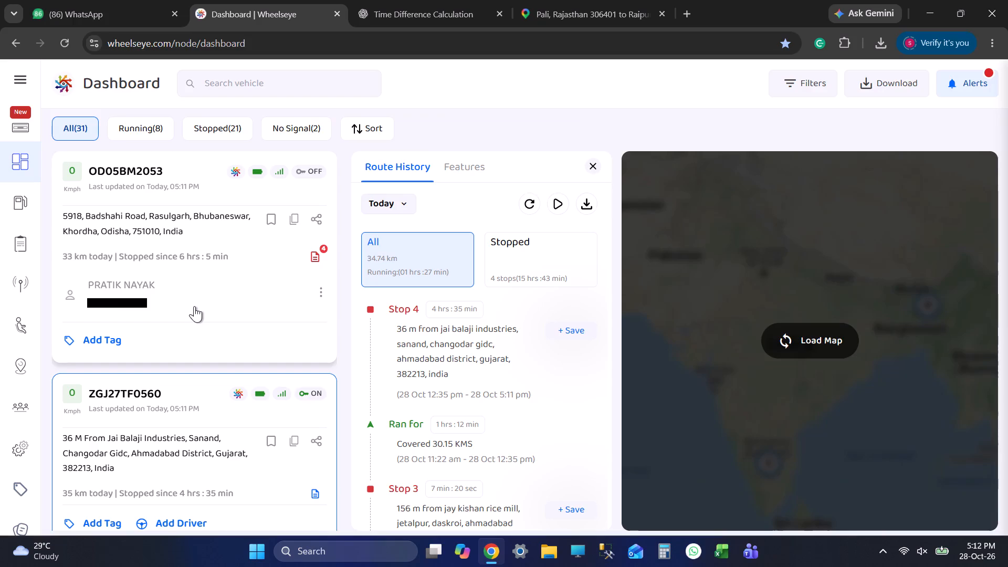
{"action": "left_click", "coordinate": [839, 338]}
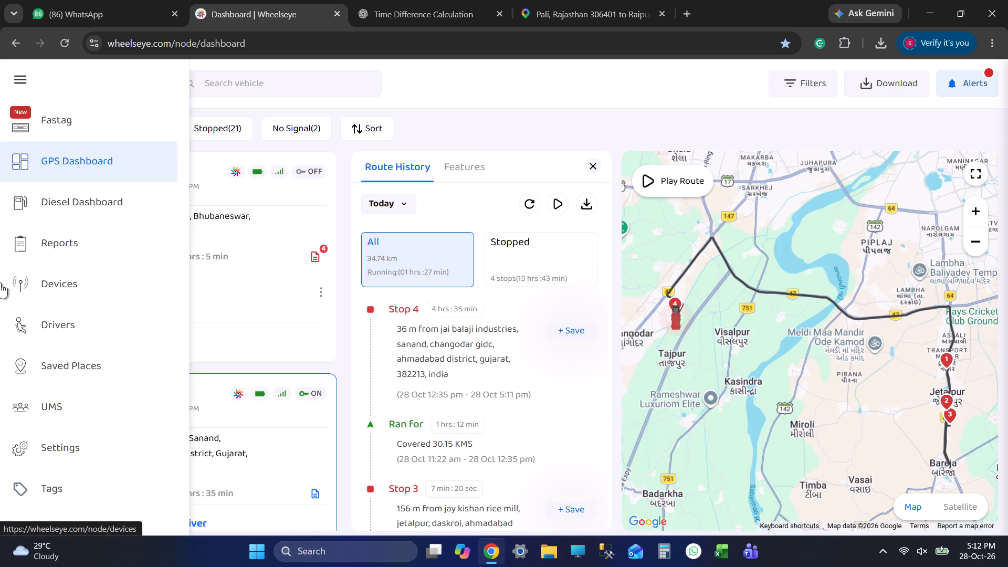
Search the dashboard for vehicle 6318 and open its route history for today on the map.
{"action": "left_click", "coordinate": [250, 73]}
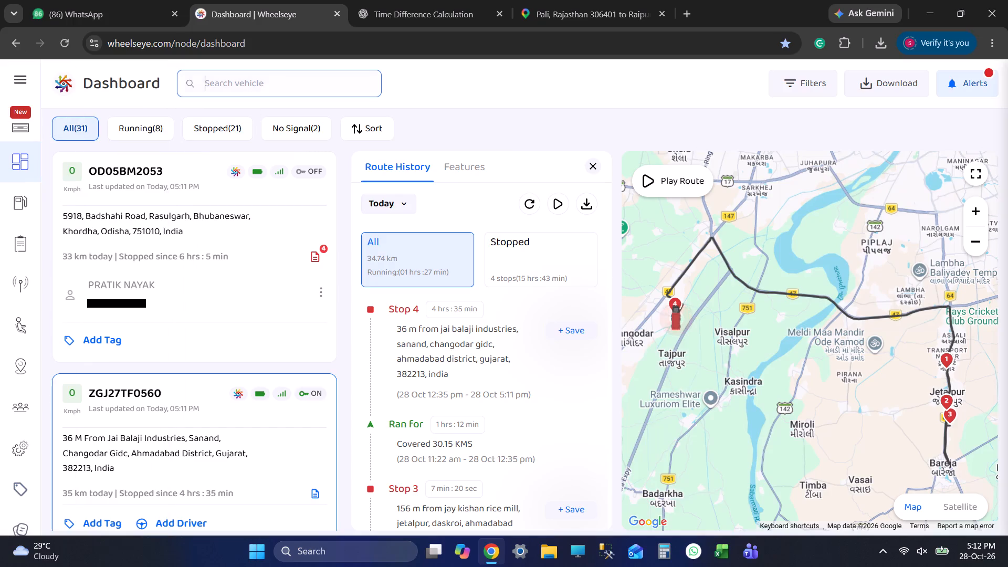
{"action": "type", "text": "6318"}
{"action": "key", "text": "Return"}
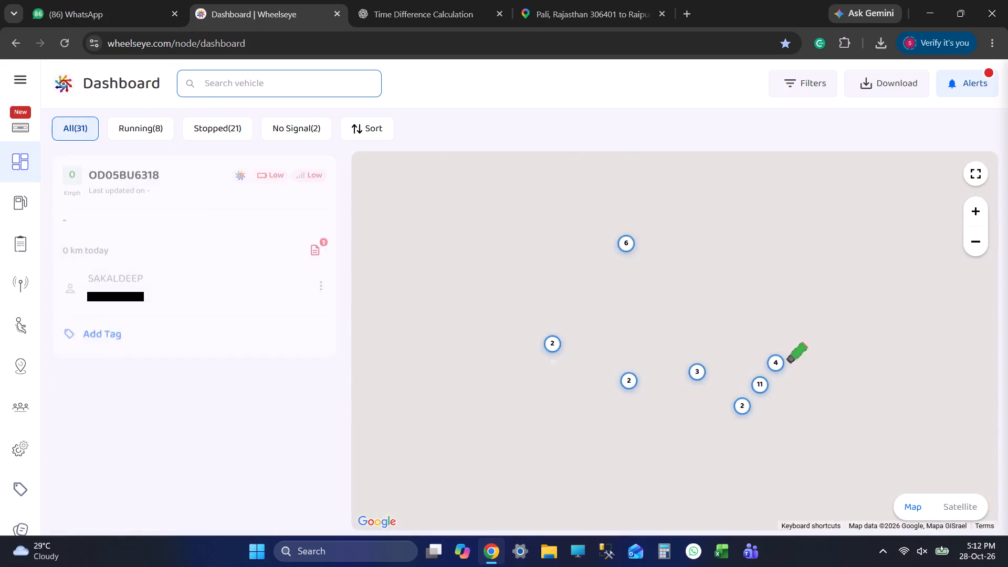
{"action": "left_click", "coordinate": [219, 248]}
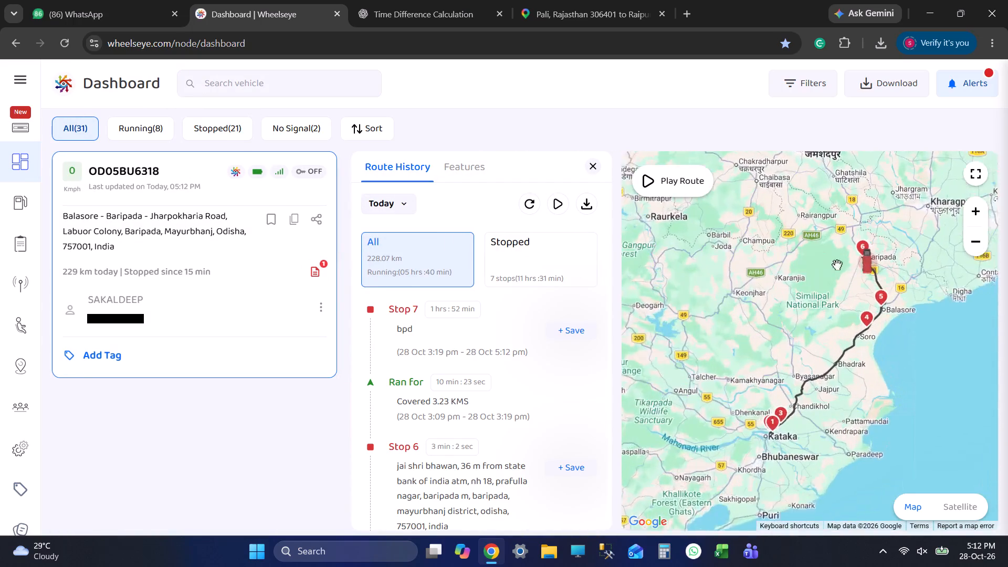
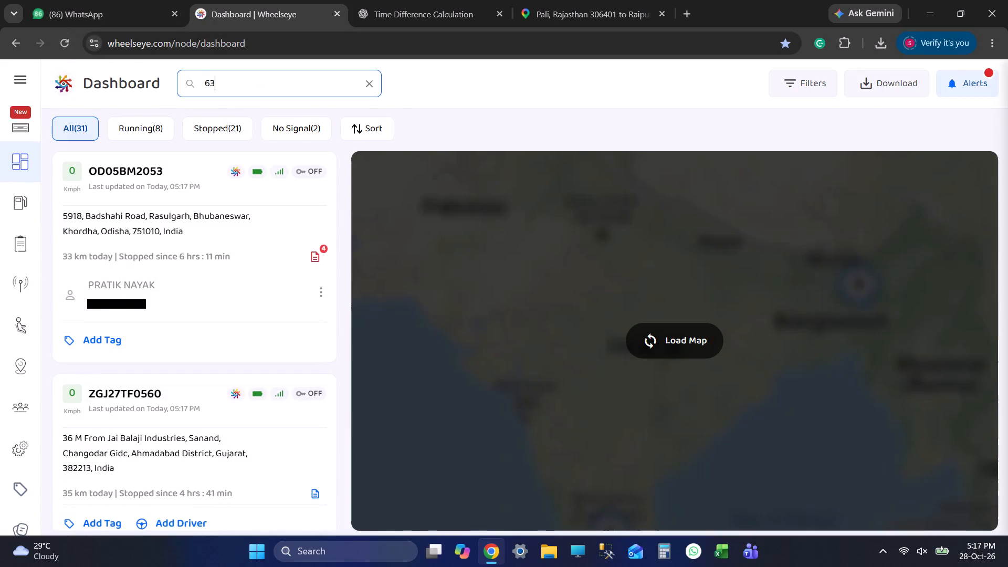
Find vehicle 6318, open its route history for today and examine the Stop 7 location up close on the map.
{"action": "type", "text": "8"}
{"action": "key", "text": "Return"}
{"action": "left_click", "coordinate": [190, 205]}
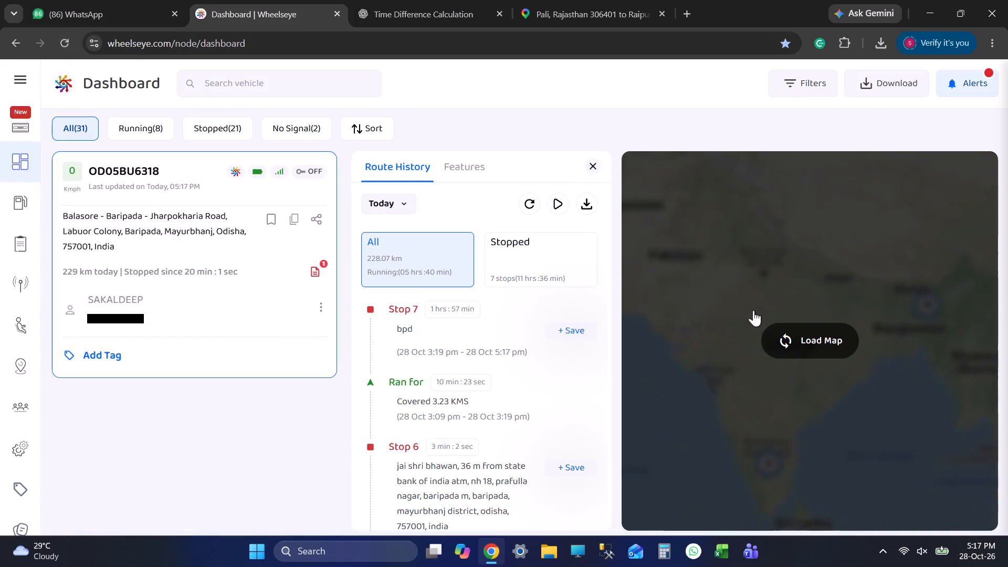
{"action": "left_click", "coordinate": [812, 339]}
{"action": "scroll", "coordinate": [895, 239], "scroll_direction": "up", "scroll_amount": 4}
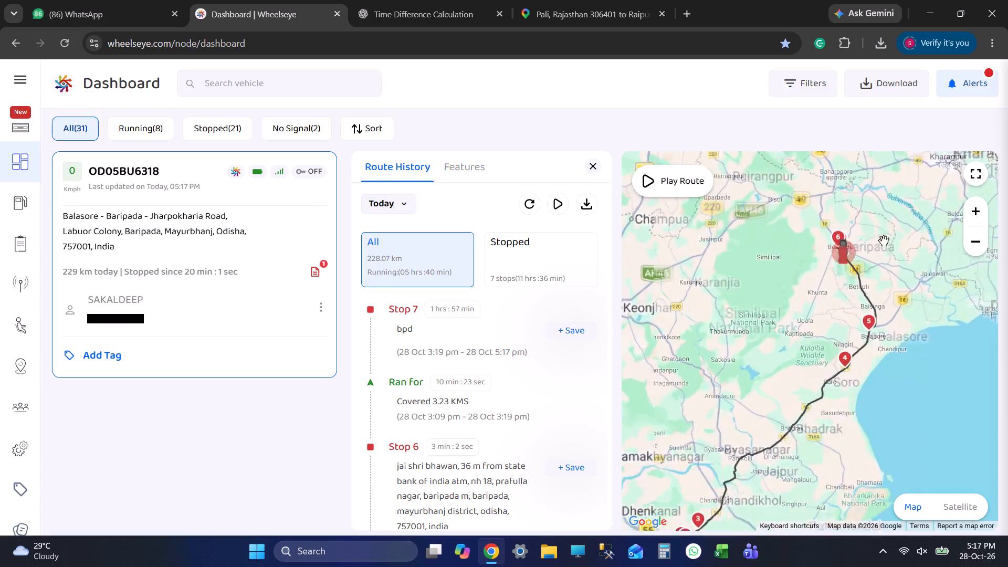
{"action": "scroll", "coordinate": [805, 238], "scroll_direction": "up", "scroll_amount": 15}
{"action": "scroll", "coordinate": [828, 265], "scroll_direction": "down", "scroll_amount": 1}
{"action": "scroll", "coordinate": [823, 266], "scroll_direction": "up", "scroll_amount": 8}
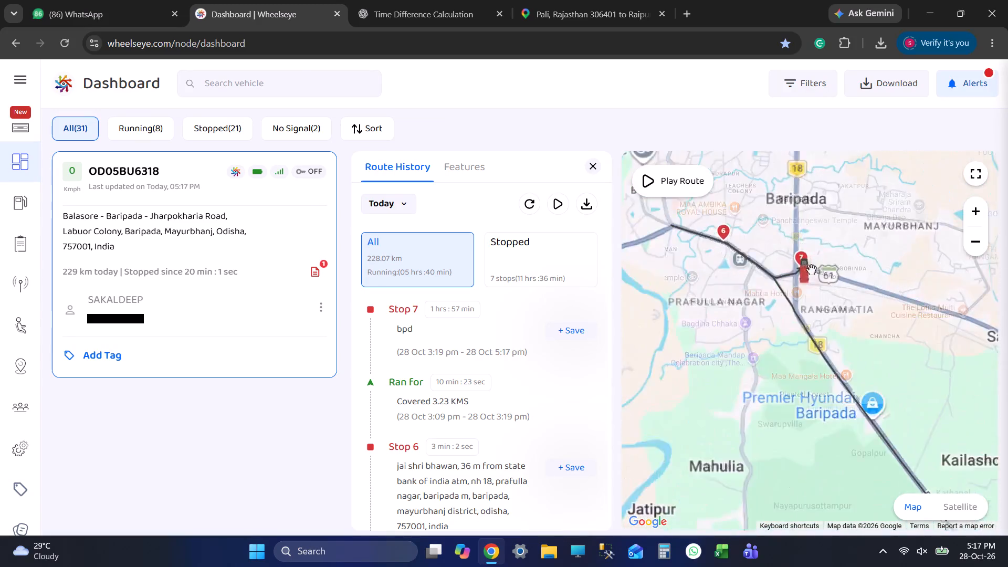
{"action": "scroll", "coordinate": [811, 269], "scroll_direction": "up", "scroll_amount": 11}
{"action": "left_click_drag", "start_coordinate": [787, 258], "coordinate": [804, 301]}
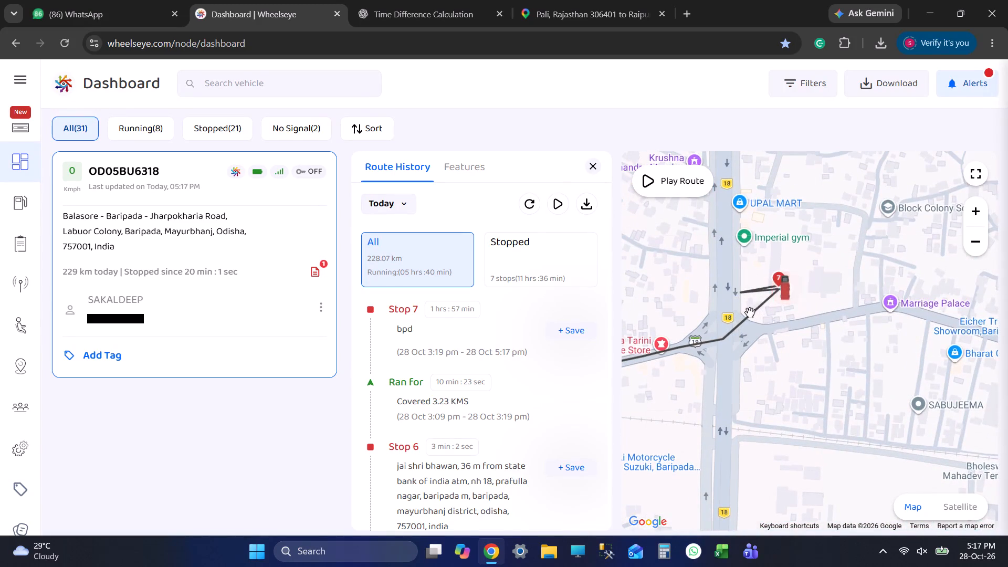
{"action": "scroll", "coordinate": [765, 284], "scroll_direction": "down", "scroll_amount": 5}
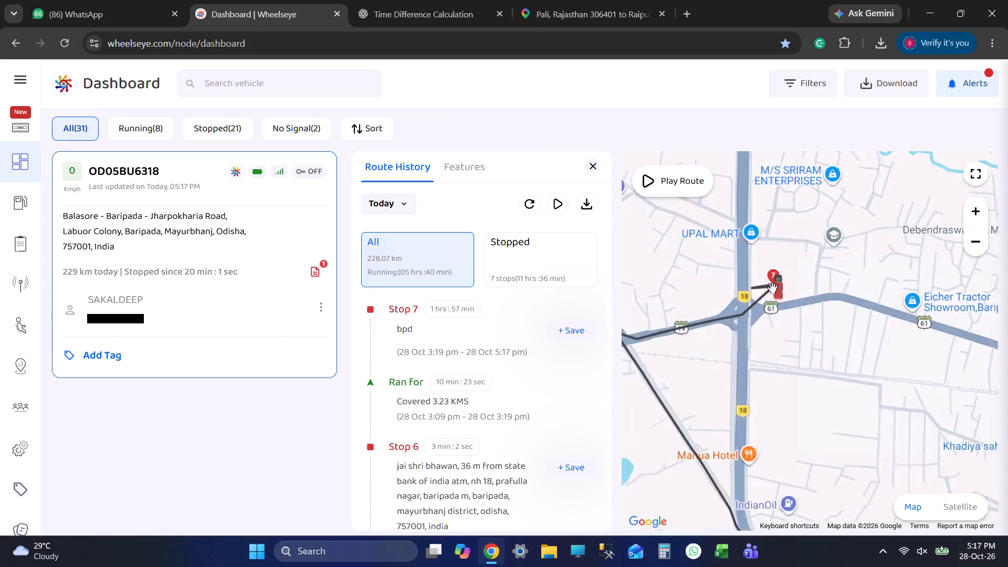
{"action": "scroll", "coordinate": [772, 288], "scroll_direction": "down", "scroll_amount": 3}
{"action": "scroll", "coordinate": [500, 324], "scroll_direction": "down", "scroll_amount": 4}
{"action": "scroll", "coordinate": [747, 287], "scroll_direction": "up", "scroll_amount": 9}
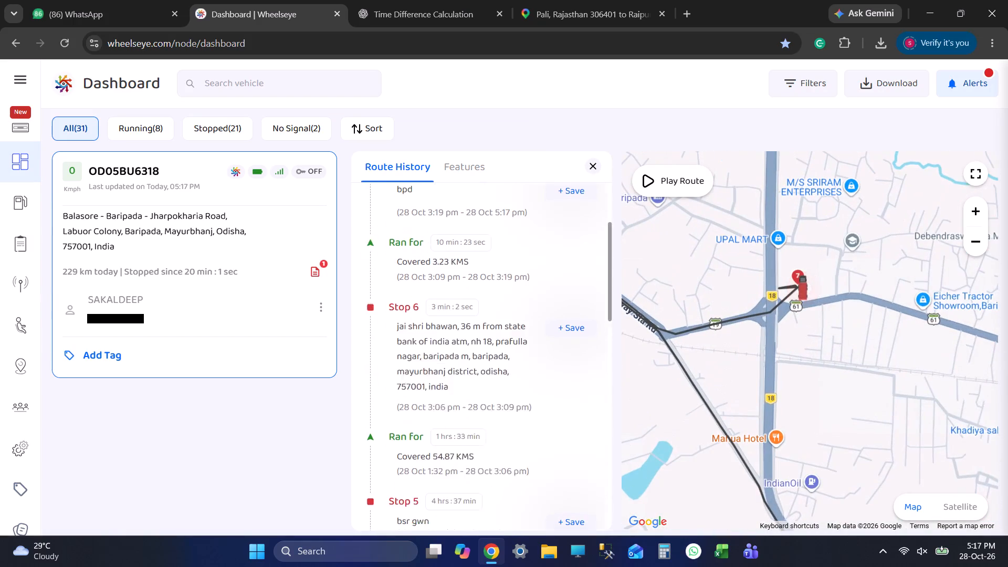
{"action": "scroll", "coordinate": [429, 314], "scroll_direction": "up", "scroll_amount": 4}
{"action": "left_click", "coordinate": [258, 101]}
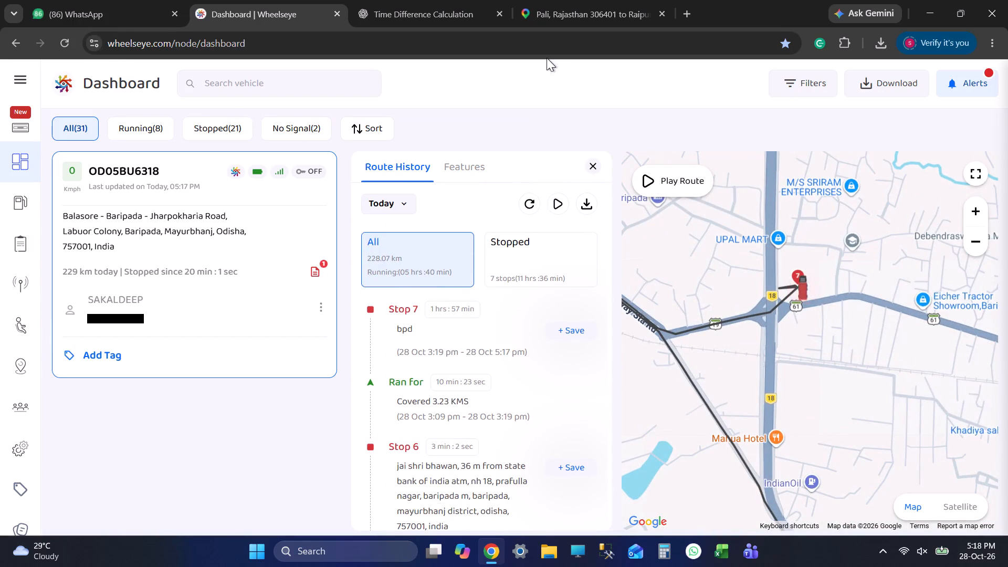
{"action": "left_click", "coordinate": [202, 83]}
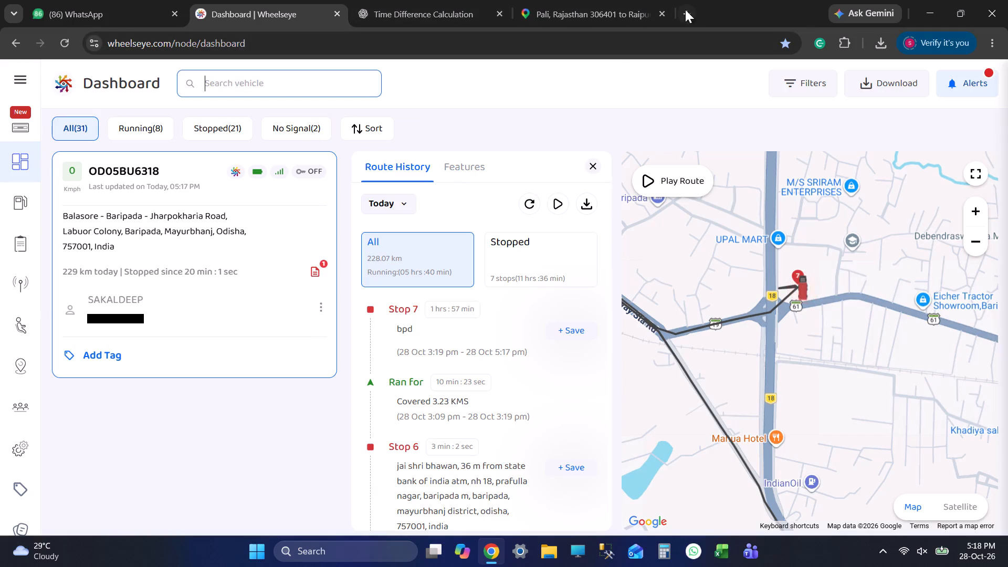
Search the web in a new browser tab for the weather in Baripada and view the forecast.
{"action": "left_click", "coordinate": [685, 9]}
{"action": "type", "text": "baripada water"}
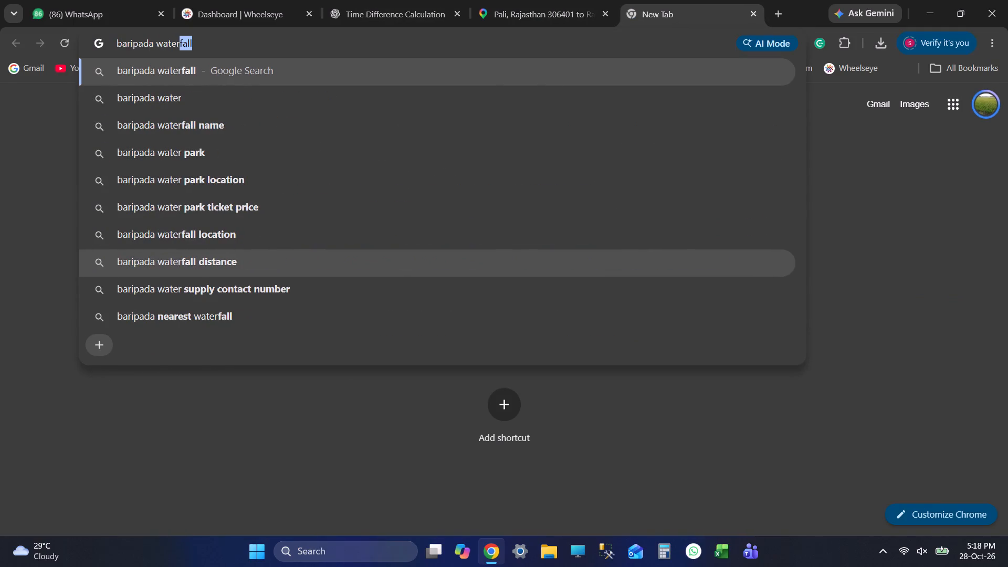
{"action": "key", "text": "BackSpace"}
{"action": "key", "text": "BackSpace"}
{"action": "type", "text": "ther3"}
{"action": "key", "text": "Return"}
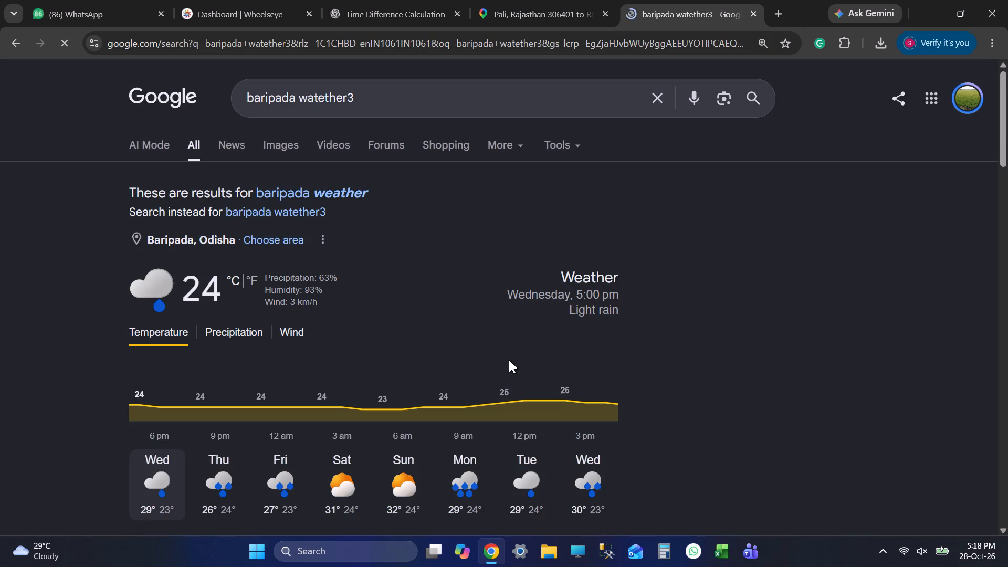
{"action": "scroll", "coordinate": [578, 340], "scroll_direction": "down", "scroll_amount": 5}
{"action": "scroll", "coordinate": [587, 359], "scroll_direction": "up", "scroll_amount": 6}
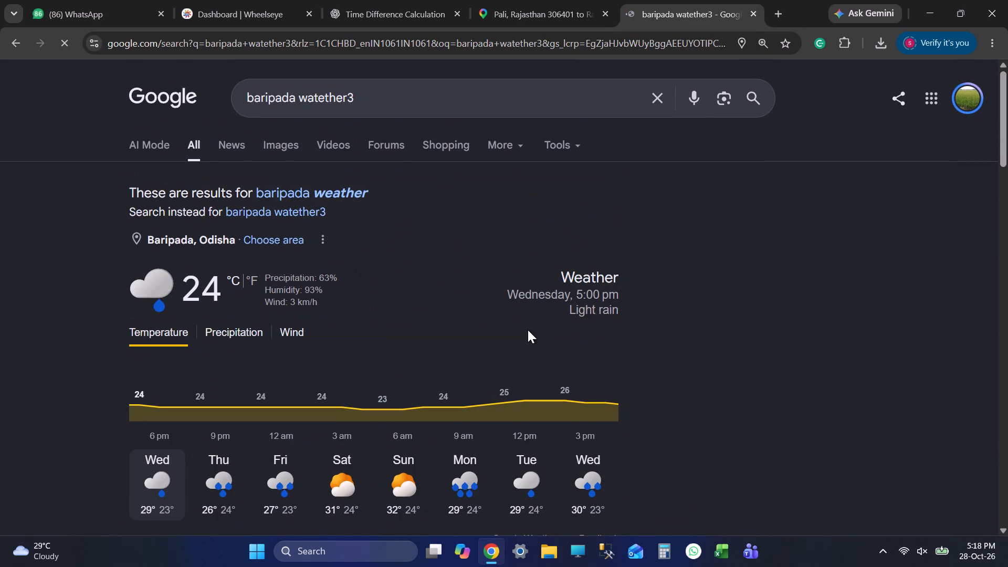
{"action": "scroll", "coordinate": [468, 286], "scroll_direction": "up", "scroll_amount": 3}
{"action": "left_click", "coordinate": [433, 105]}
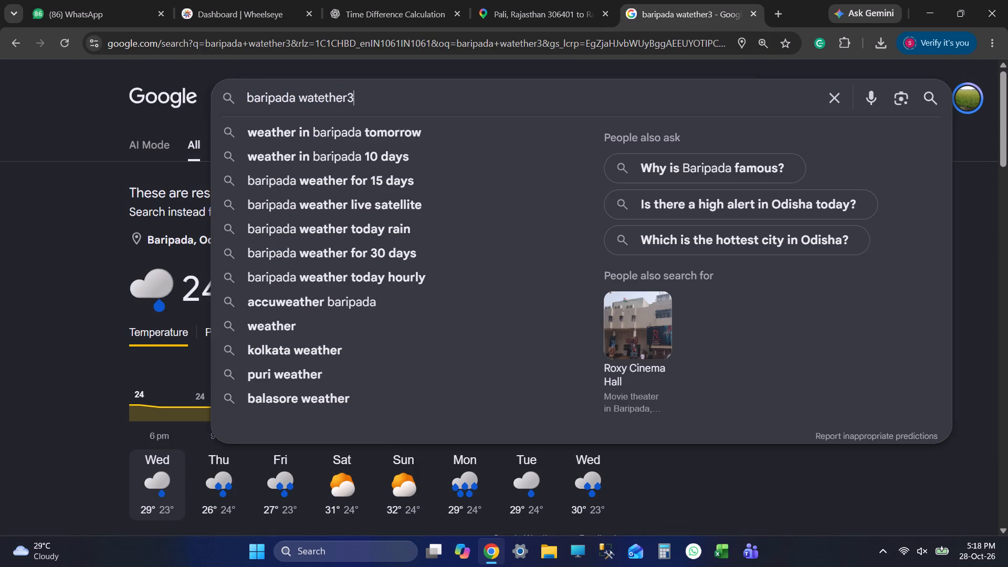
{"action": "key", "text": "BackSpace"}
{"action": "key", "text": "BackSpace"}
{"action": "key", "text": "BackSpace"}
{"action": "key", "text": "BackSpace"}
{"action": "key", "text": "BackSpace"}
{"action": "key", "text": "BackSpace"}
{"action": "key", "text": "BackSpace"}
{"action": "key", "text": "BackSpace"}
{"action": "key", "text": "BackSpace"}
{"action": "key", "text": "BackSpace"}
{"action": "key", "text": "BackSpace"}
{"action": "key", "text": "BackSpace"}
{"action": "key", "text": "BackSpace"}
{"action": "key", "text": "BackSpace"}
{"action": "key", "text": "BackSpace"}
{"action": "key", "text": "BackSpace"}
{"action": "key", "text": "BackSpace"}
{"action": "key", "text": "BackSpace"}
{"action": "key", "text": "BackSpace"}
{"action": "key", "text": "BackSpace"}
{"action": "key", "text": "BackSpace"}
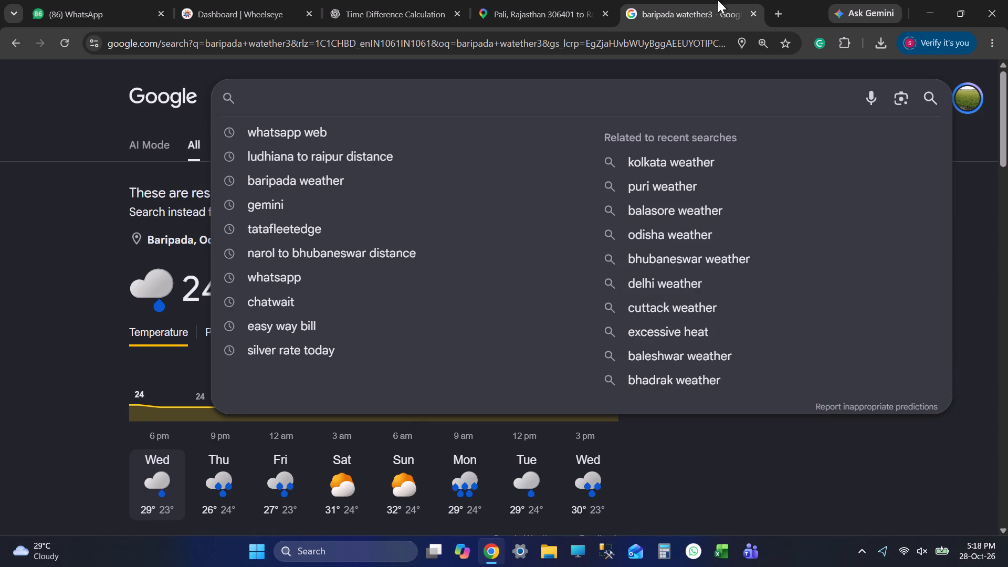
Close the Baripada weather search tab and return to the Wheelseye dashboard.
{"action": "left_click", "coordinate": [750, 17]}
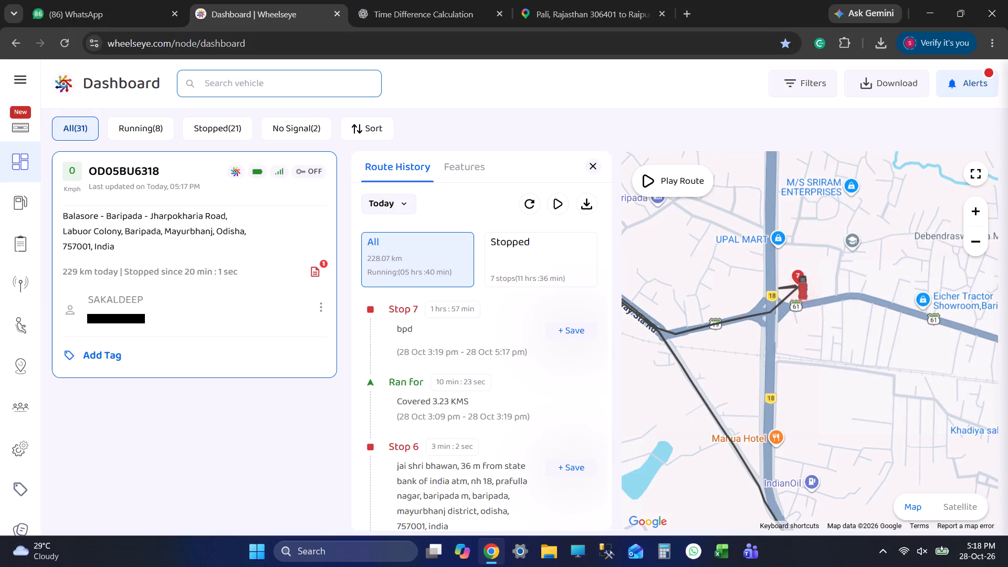
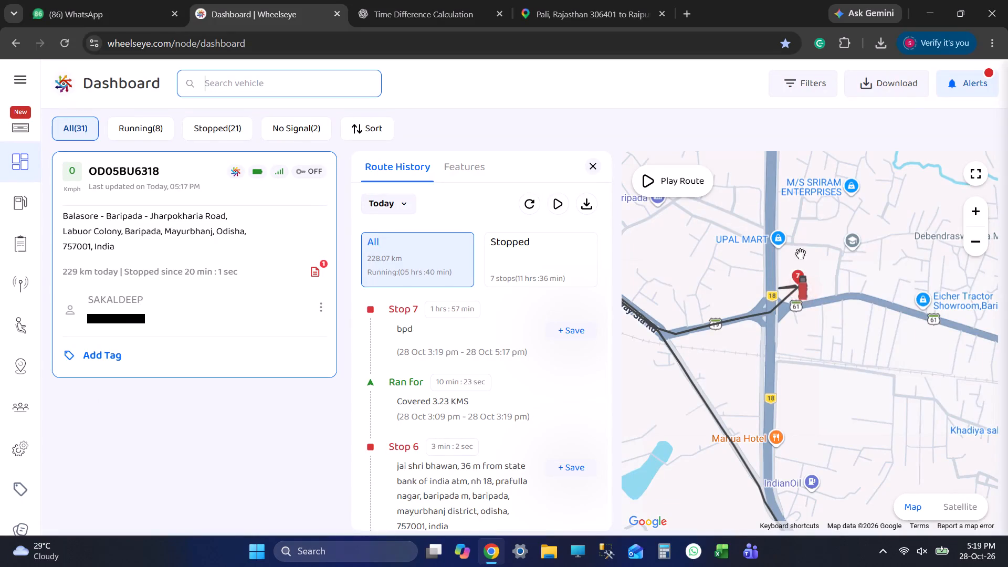
{"action": "left_click", "coordinate": [478, 342]}
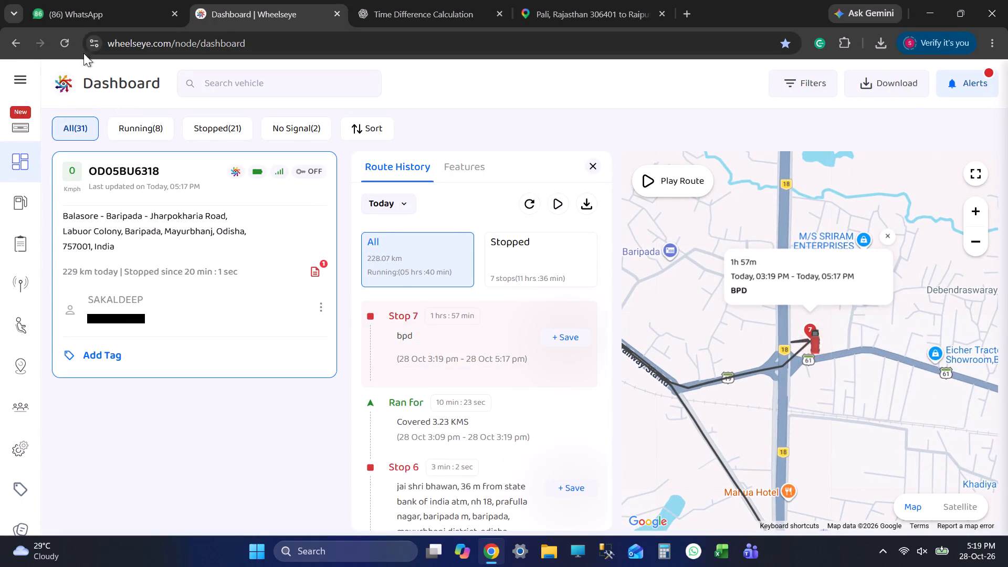
{"action": "left_click", "coordinate": [66, 43]}
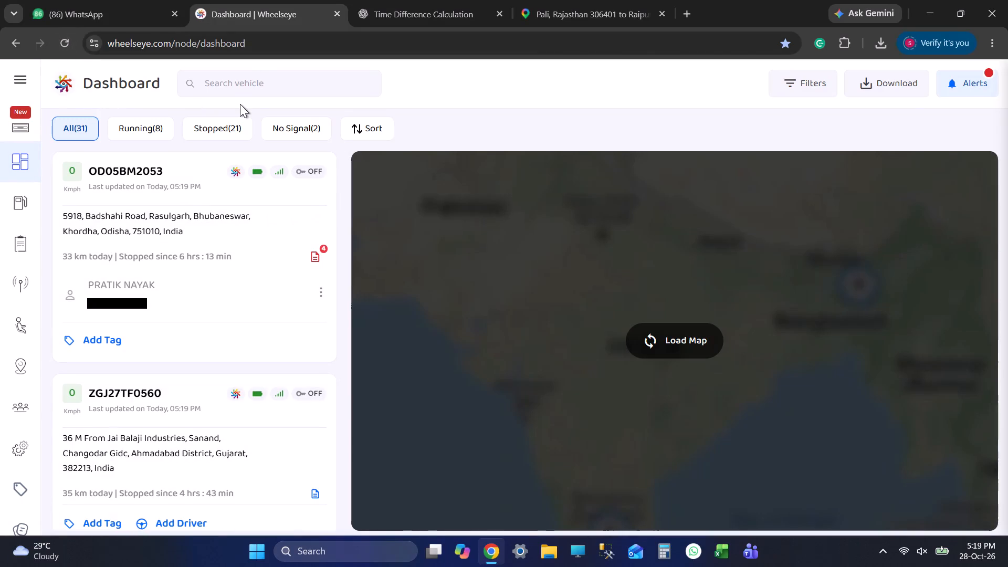
{"action": "left_click", "coordinate": [195, 97]}
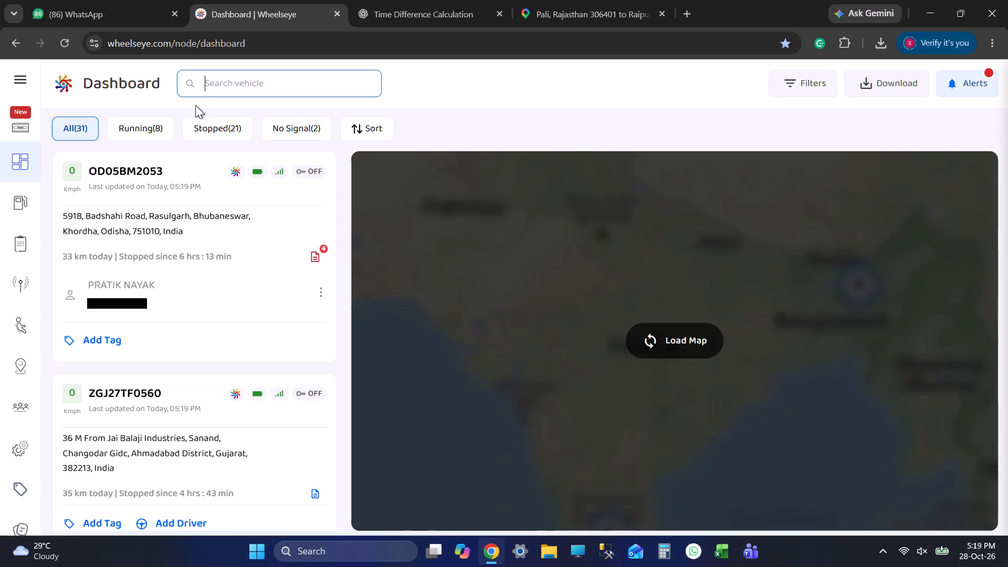
{"action": "key", "text": "2"}
{"action": "key", "text": "BackSpace"}
{"action": "key", "text": "BackSpace"}
{"action": "type", "text": "3955"}
{"action": "key", "text": "Return"}
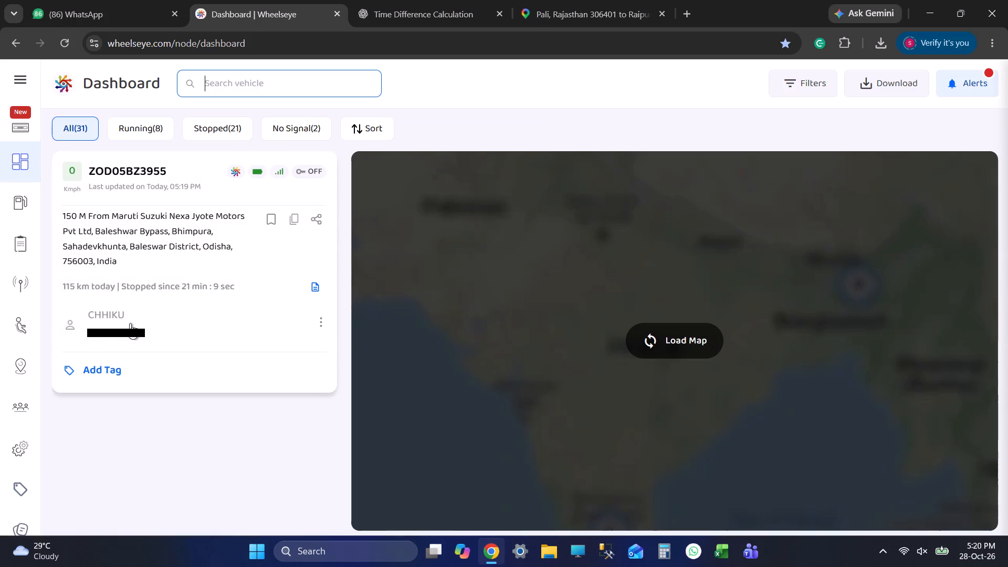
{"action": "left_click", "coordinate": [171, 260]}
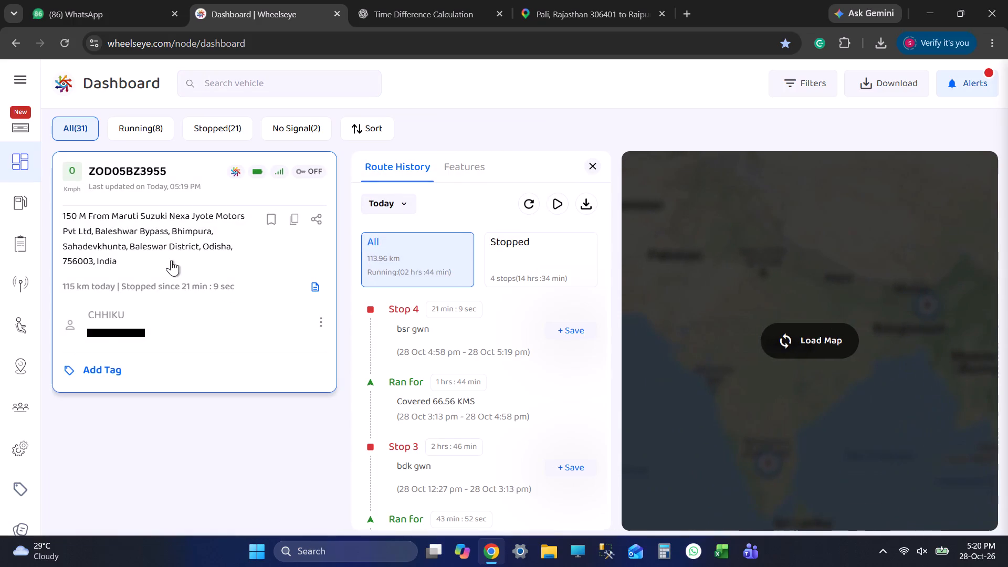
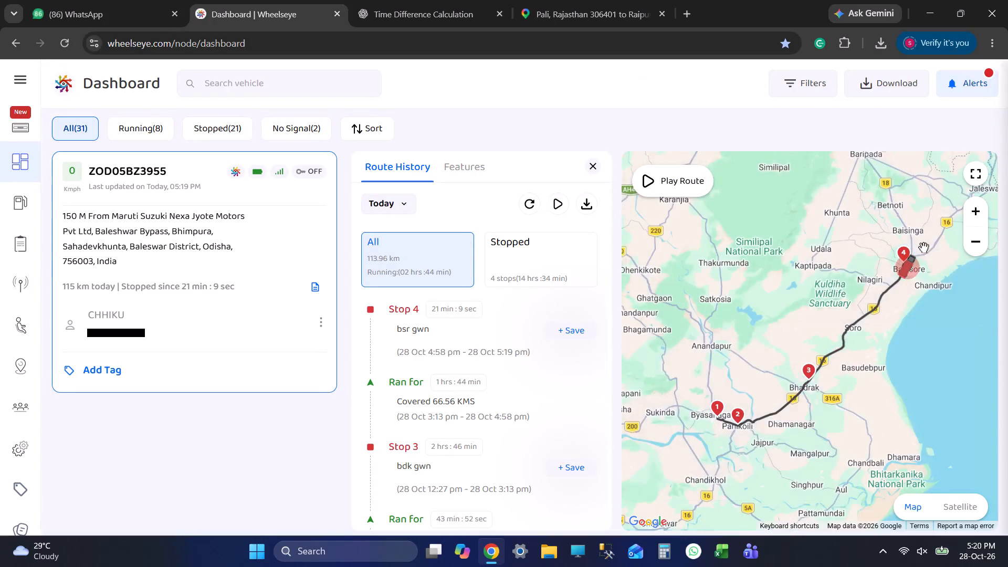
{"action": "scroll", "coordinate": [938, 242], "scroll_direction": "up", "scroll_amount": 8}
{"action": "scroll", "coordinate": [844, 286], "scroll_direction": "down", "scroll_amount": 1}
{"action": "scroll", "coordinate": [839, 283], "scroll_direction": "up", "scroll_amount": 11}
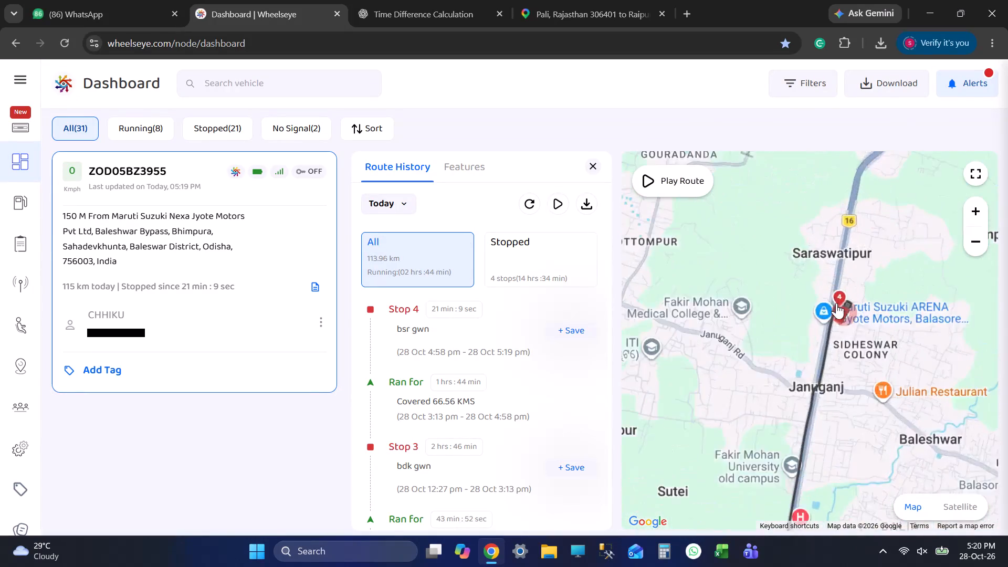
{"action": "scroll", "coordinate": [850, 337], "scroll_direction": "up", "scroll_amount": 1}
{"action": "scroll", "coordinate": [850, 337], "scroll_direction": "down", "scroll_amount": 1}
{"action": "scroll", "coordinate": [850, 337], "scroll_direction": "up", "scroll_amount": 5}
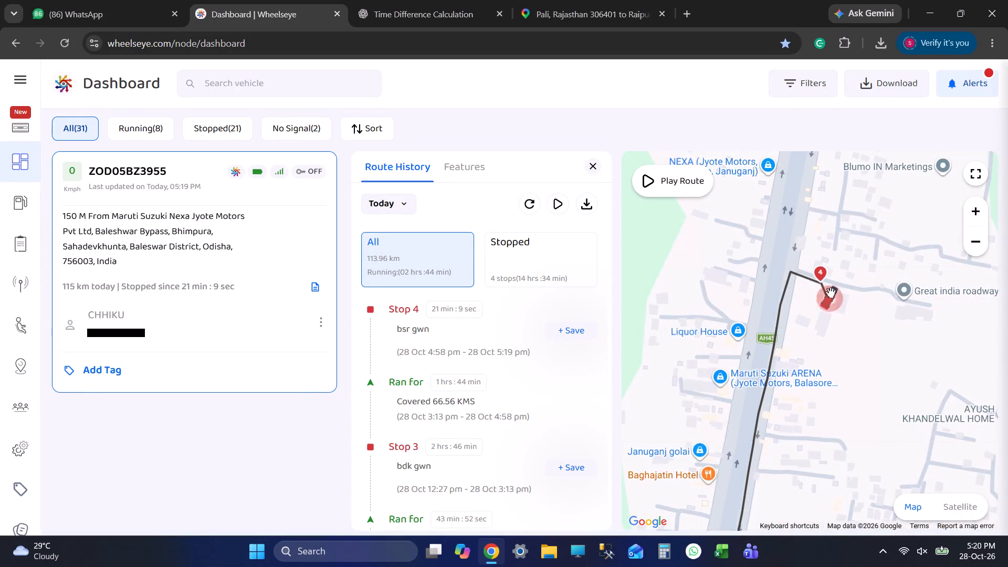
{"action": "scroll", "coordinate": [831, 290], "scroll_direction": "up", "scroll_amount": 6}
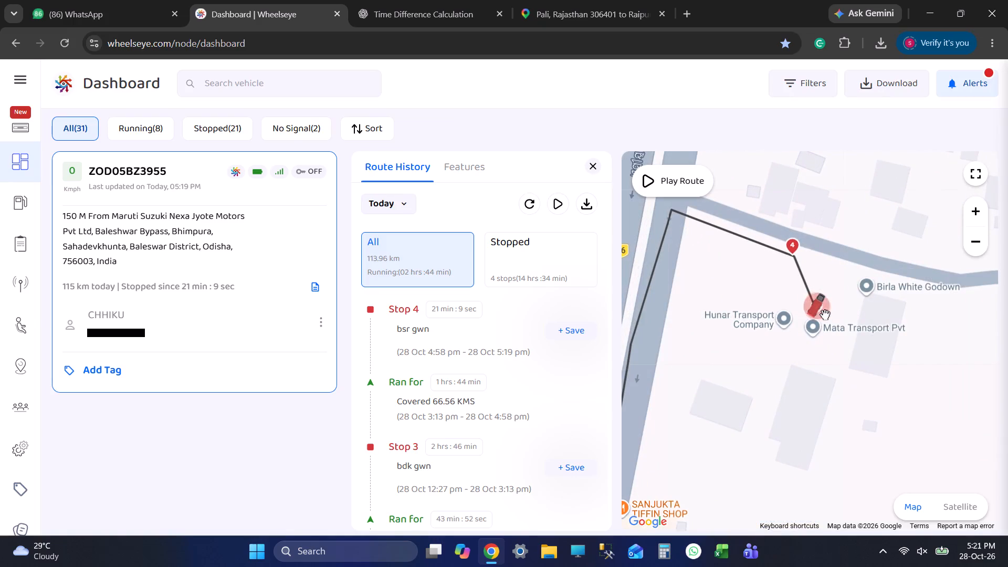
{"action": "scroll", "coordinate": [829, 319], "scroll_direction": "down", "scroll_amount": 1}
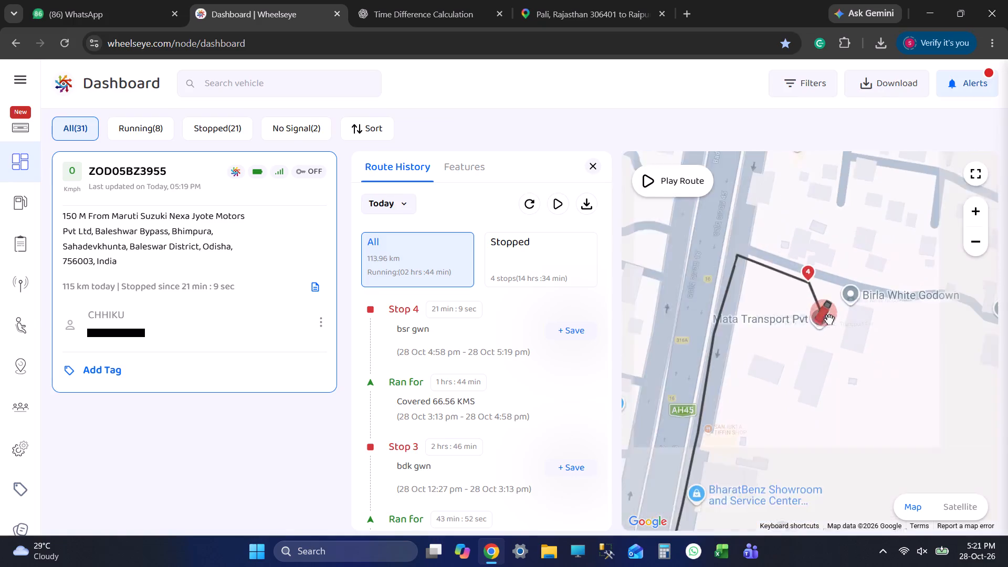
{"action": "left_click_drag", "start_coordinate": [860, 318], "coordinate": [843, 325]}
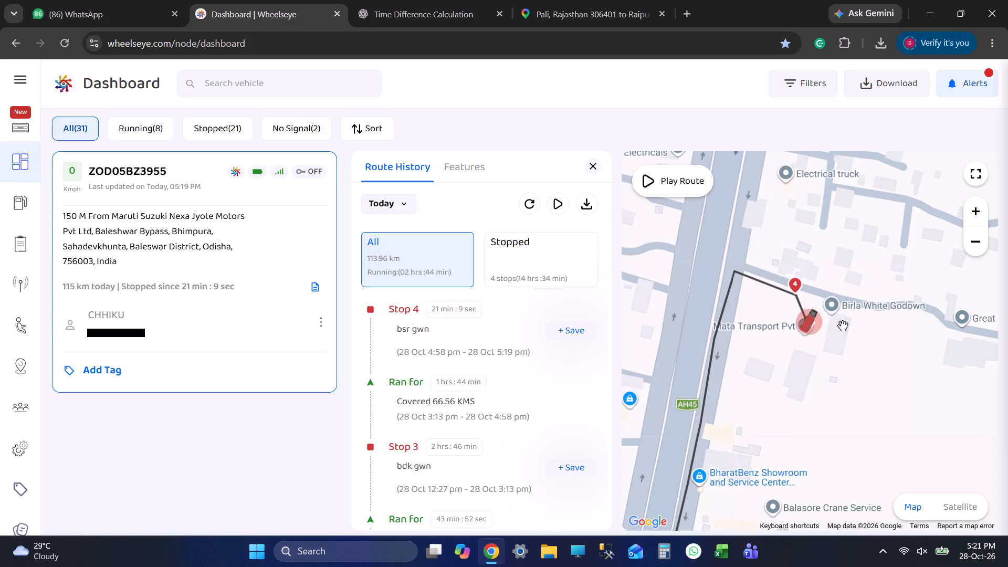
{"action": "scroll", "coordinate": [843, 325], "scroll_direction": "down", "scroll_amount": 3}
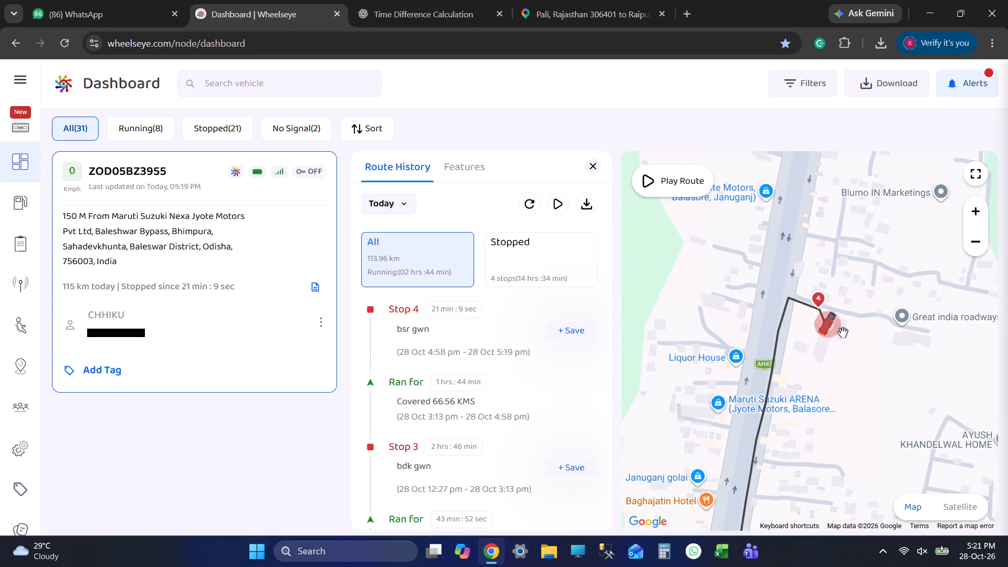
{"action": "scroll", "coordinate": [843, 332], "scroll_direction": "up", "scroll_amount": 1}
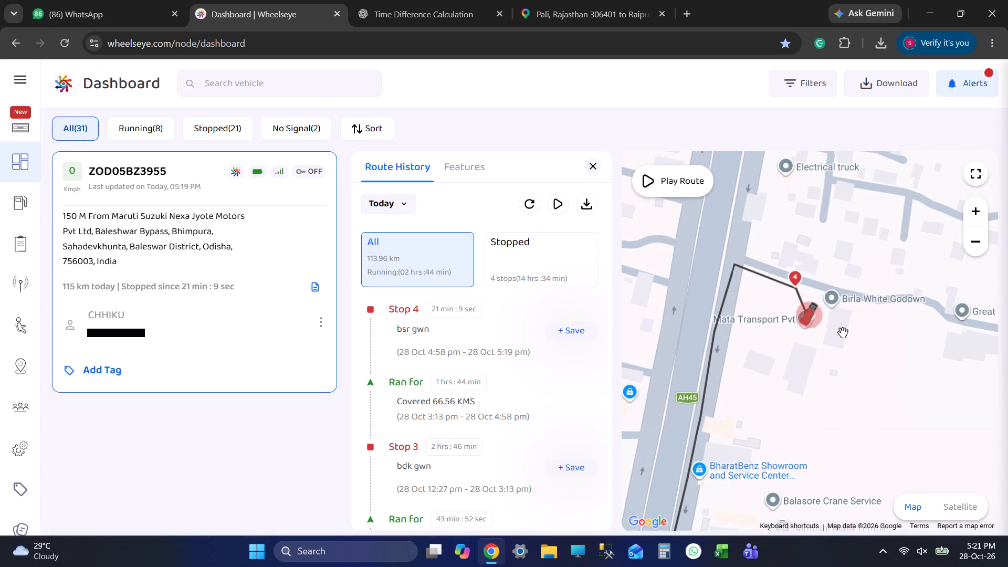
{"action": "scroll", "coordinate": [843, 332], "scroll_direction": "down", "scroll_amount": 2}
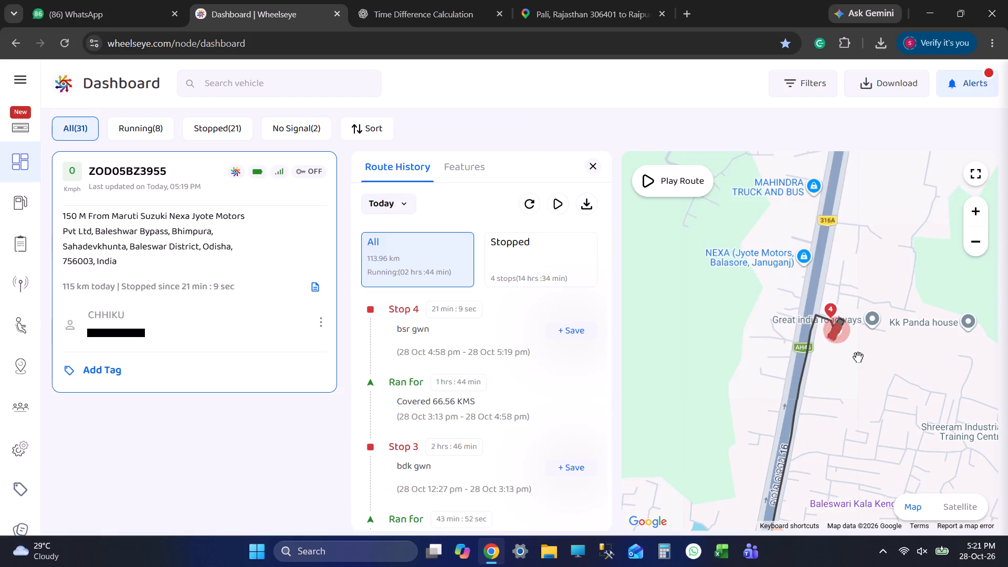
{"action": "left_click", "coordinate": [511, 343]}
{"action": "scroll", "coordinate": [799, 375], "scroll_direction": "down", "scroll_amount": 3}
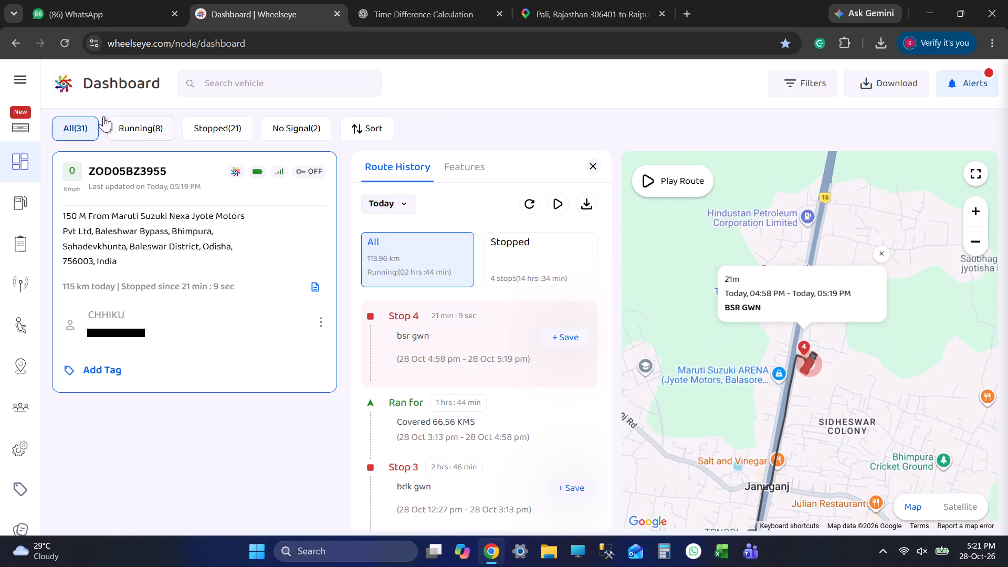
{"action": "left_click", "coordinate": [60, 44]}
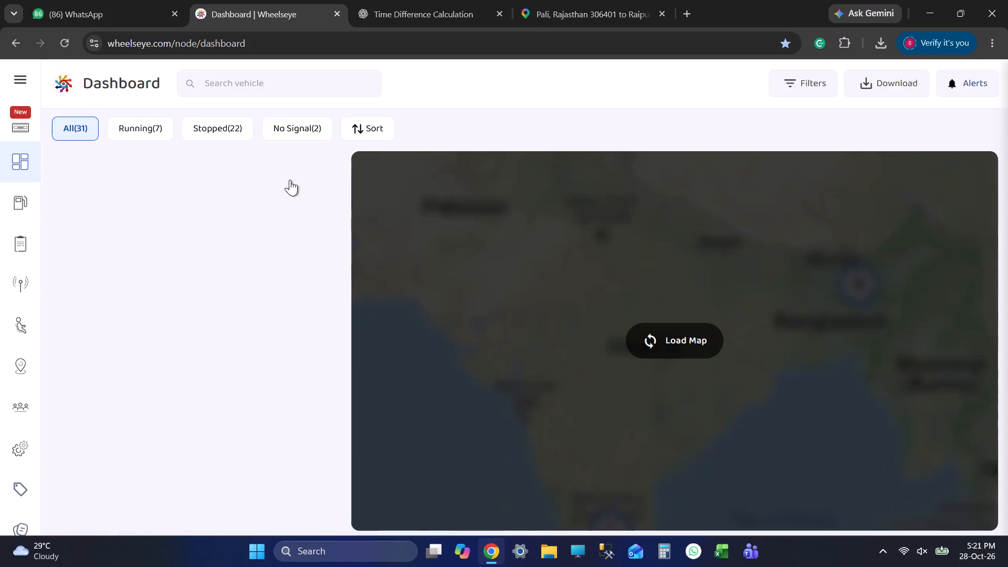
{"action": "left_click", "coordinate": [657, 351]}
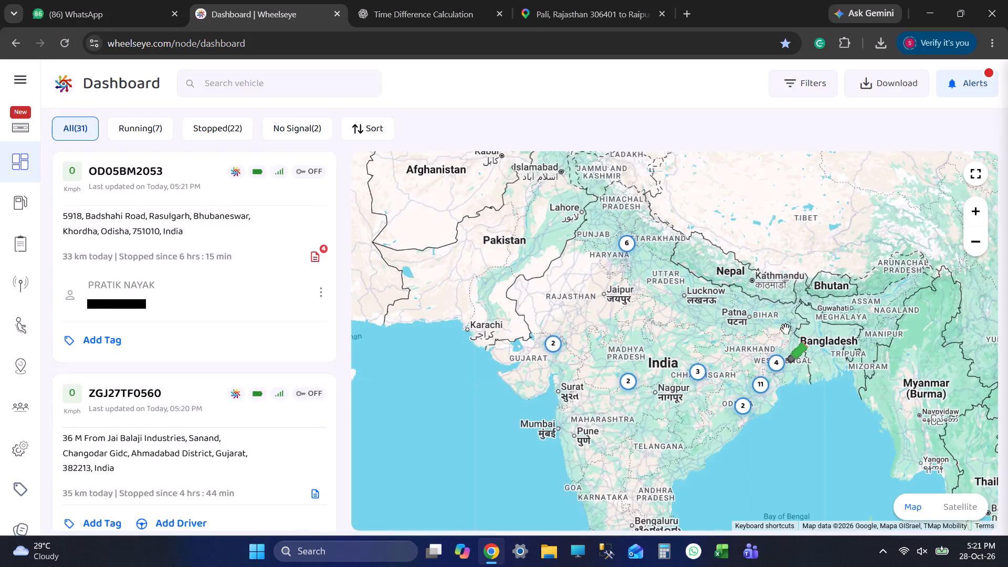
{"action": "left_click", "coordinate": [185, 220]}
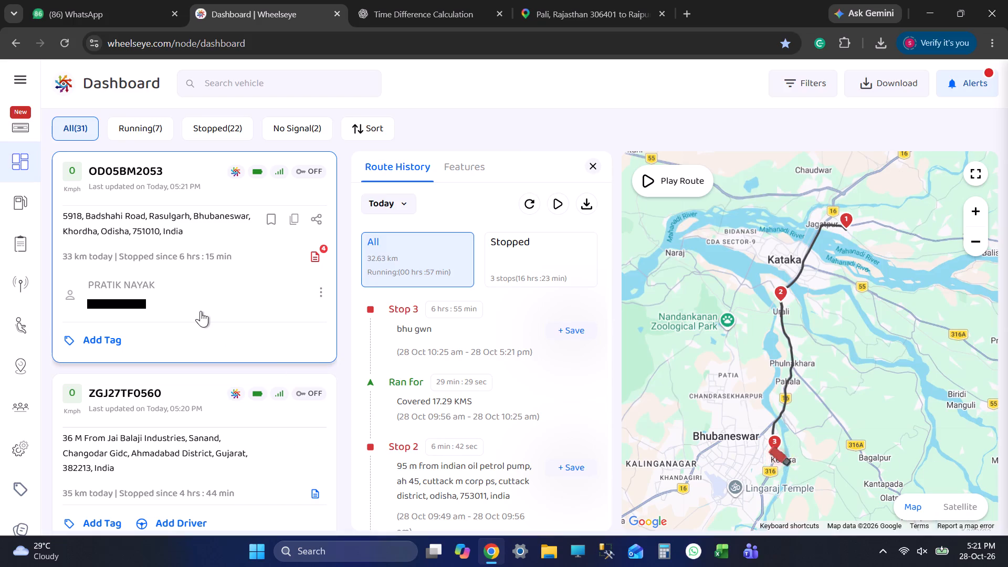
{"action": "left_click", "coordinate": [474, 330]}
{"action": "scroll", "coordinate": [809, 351], "scroll_direction": "up", "scroll_amount": 5}
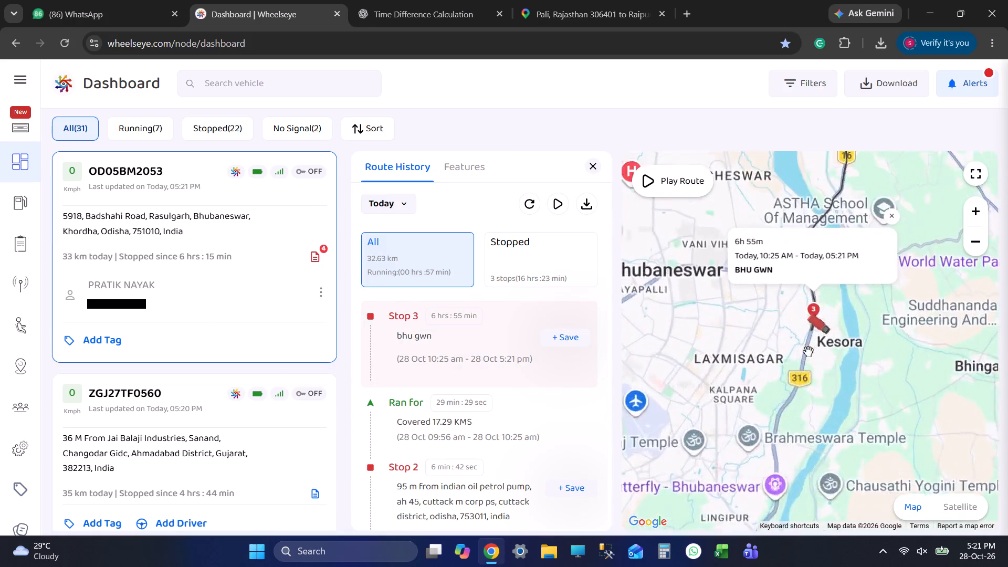
{"action": "left_click_drag", "start_coordinate": [808, 351], "coordinate": [719, 468]}
{"action": "scroll", "coordinate": [724, 431], "scroll_direction": "up", "scroll_amount": 2}
{"action": "scroll", "coordinate": [724, 431], "scroll_direction": "down", "scroll_amount": 1}
{"action": "scroll", "coordinate": [745, 453], "scroll_direction": "up", "scroll_amount": 3}
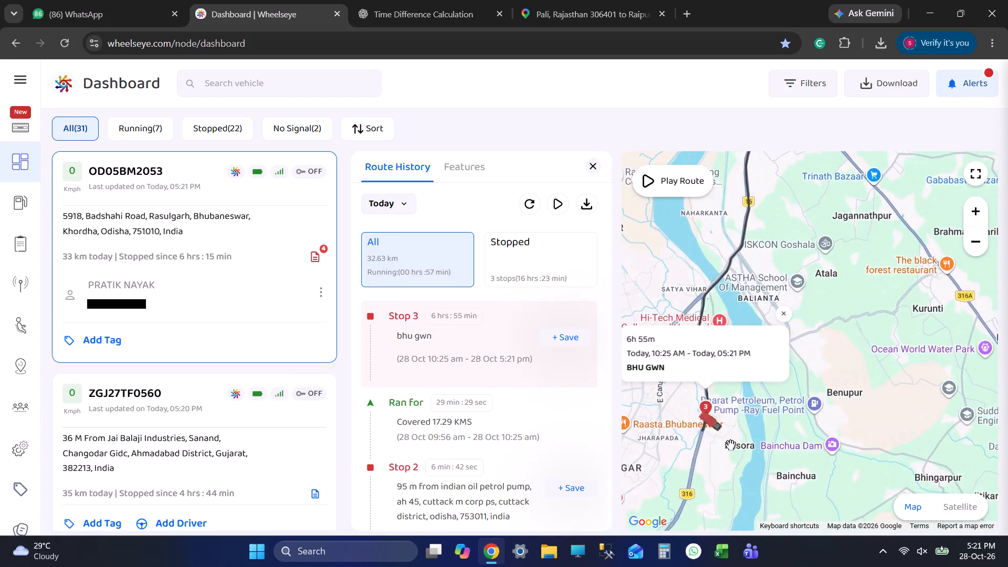
{"action": "left_click_drag", "start_coordinate": [722, 446], "coordinate": [755, 453]}
{"action": "scroll", "coordinate": [723, 409], "scroll_direction": "up", "scroll_amount": 5}
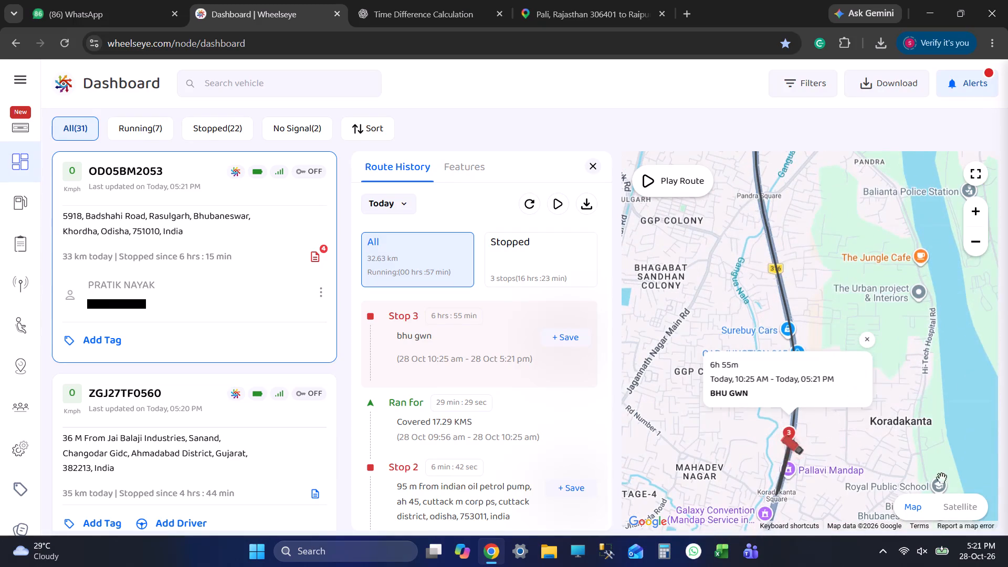
{"action": "left_click", "coordinate": [971, 506]}
{"action": "scroll", "coordinate": [745, 426], "scroll_direction": "up", "scroll_amount": 3}
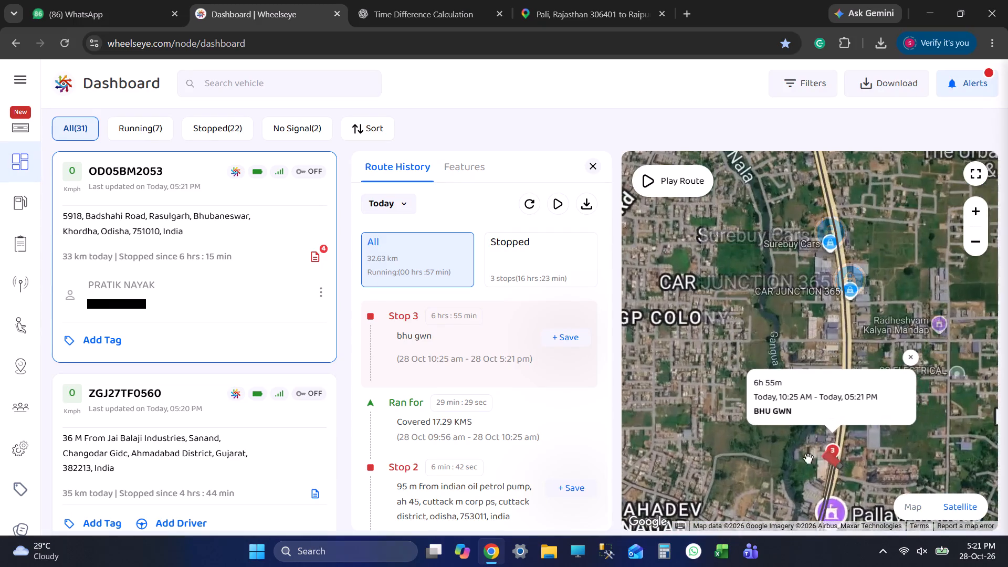
{"action": "scroll", "coordinate": [808, 459], "scroll_direction": "down", "scroll_amount": 2}
{"action": "scroll", "coordinate": [816, 455], "scroll_direction": "up", "scroll_amount": 7}
{"action": "left_click_drag", "start_coordinate": [780, 470], "coordinate": [700, 343]}
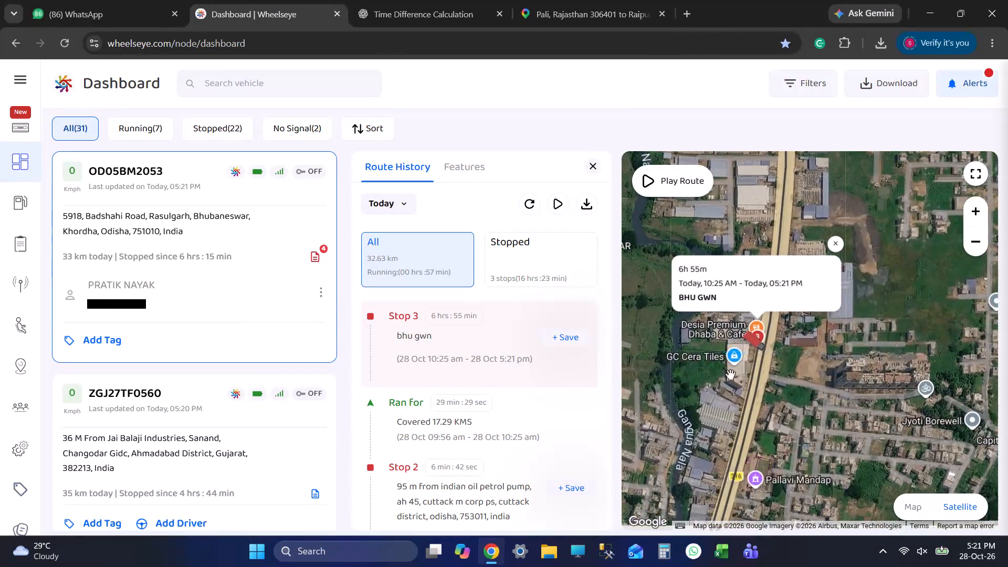
{"action": "scroll", "coordinate": [738, 376], "scroll_direction": "up", "scroll_amount": 4}
{"action": "scroll", "coordinate": [738, 370], "scroll_direction": "down", "scroll_amount": 1}
{"action": "scroll", "coordinate": [738, 369], "scroll_direction": "up", "scroll_amount": 1}
{"action": "scroll", "coordinate": [738, 369], "scroll_direction": "down", "scroll_amount": 3}
{"action": "scroll", "coordinate": [765, 300], "scroll_direction": "up", "scroll_amount": 3}
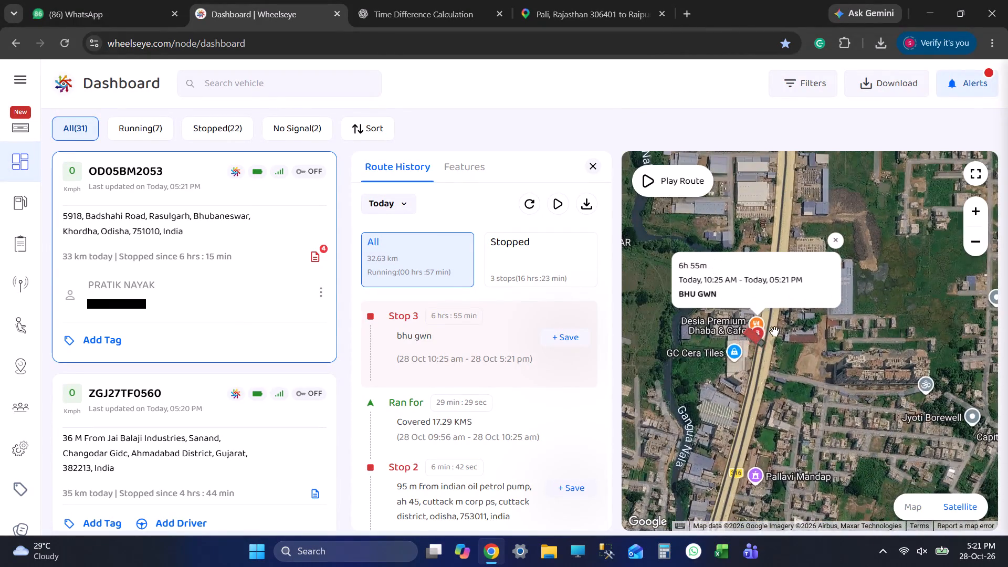
{"action": "scroll", "coordinate": [774, 332], "scroll_direction": "up", "scroll_amount": 5}
{"action": "left_click_drag", "start_coordinate": [715, 384], "coordinate": [821, 405]}
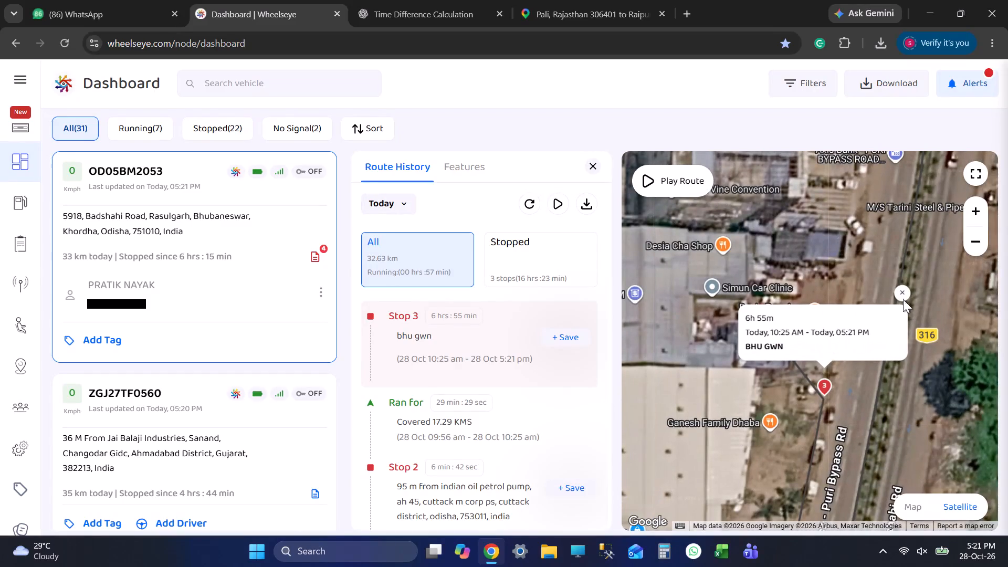
{"action": "left_click", "coordinate": [902, 295]}
{"action": "scroll", "coordinate": [168, 334], "scroll_direction": "down", "scroll_amount": 2}
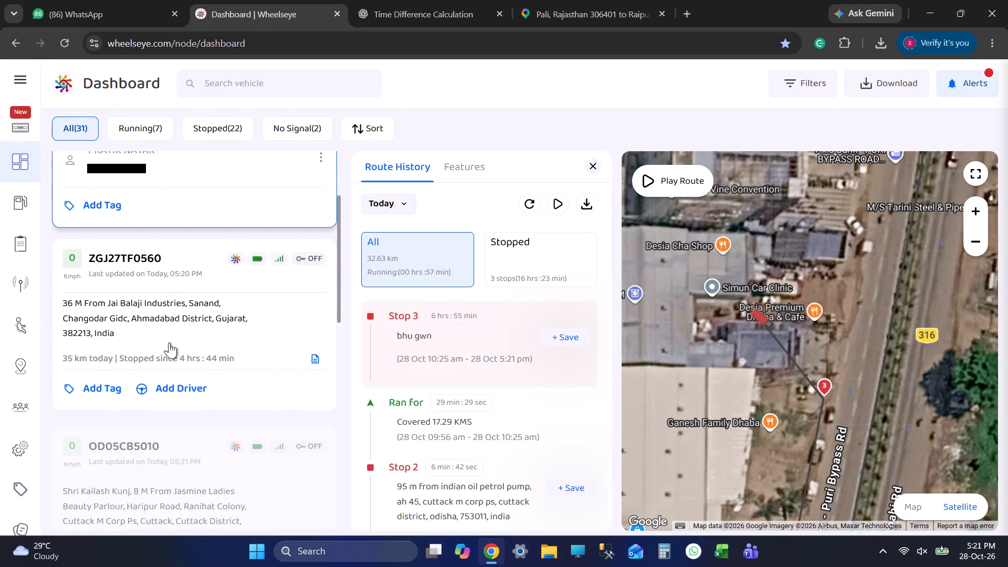
{"action": "left_click", "coordinate": [169, 342]}
{"action": "scroll", "coordinate": [169, 342], "scroll_direction": "down", "scroll_amount": 2}
{"action": "left_click", "coordinate": [169, 362]}
{"action": "scroll", "coordinate": [170, 362], "scroll_direction": "down", "scroll_amount": 2}
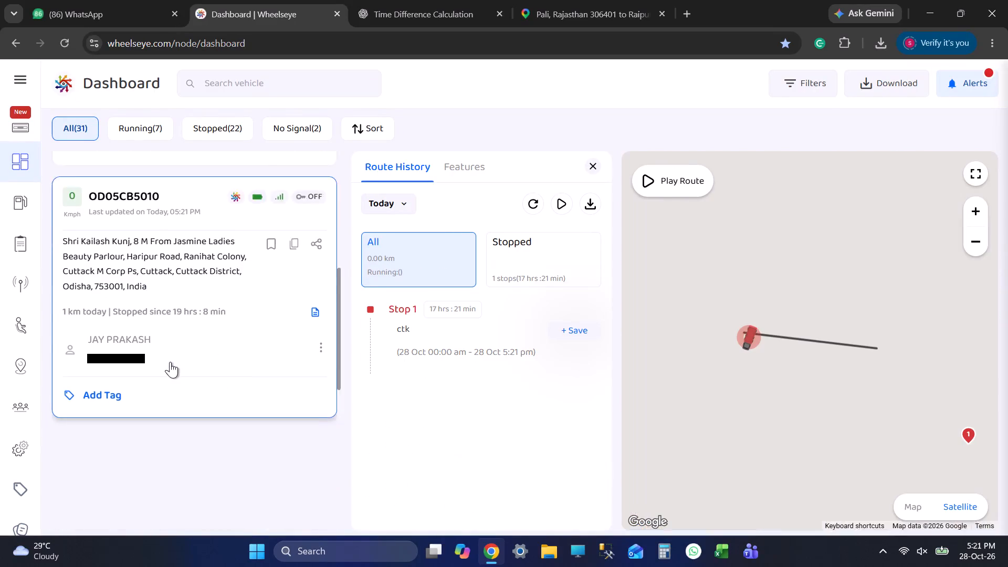
{"action": "scroll", "coordinate": [170, 362], "scroll_direction": "down", "scroll_amount": 1}
{"action": "left_click", "coordinate": [175, 390]}
{"action": "scroll", "coordinate": [180, 388], "scroll_direction": "down", "scroll_amount": 1}
{"action": "scroll", "coordinate": [181, 387], "scroll_direction": "up", "scroll_amount": 1}
{"action": "scroll", "coordinate": [181, 387], "scroll_direction": "down", "scroll_amount": 5}
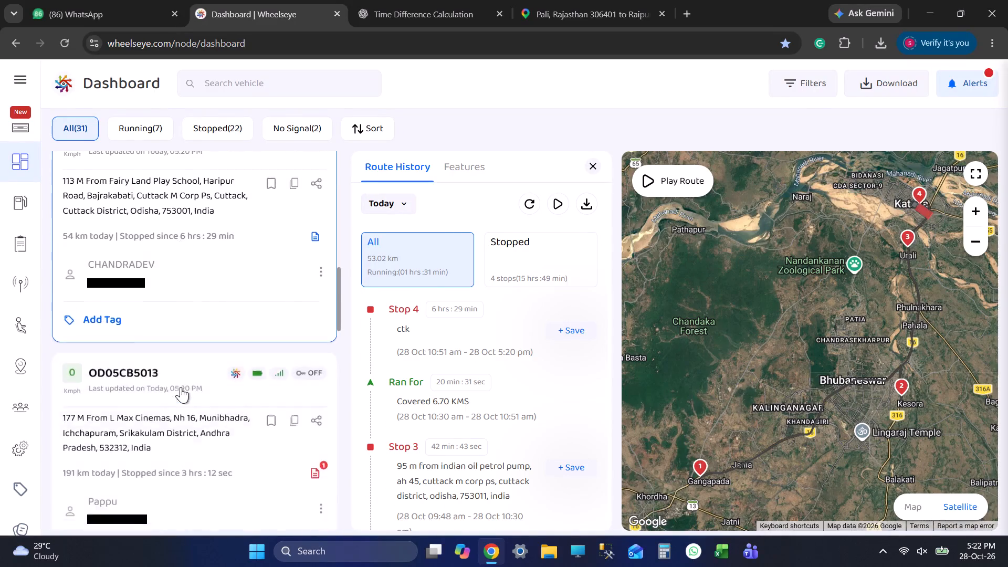
{"action": "scroll", "coordinate": [181, 387], "scroll_direction": "down", "scroll_amount": 1}
{"action": "left_click", "coordinate": [188, 303]}
{"action": "scroll", "coordinate": [209, 345], "scroll_direction": "down", "scroll_amount": 2}
{"action": "left_click", "coordinate": [209, 334]}
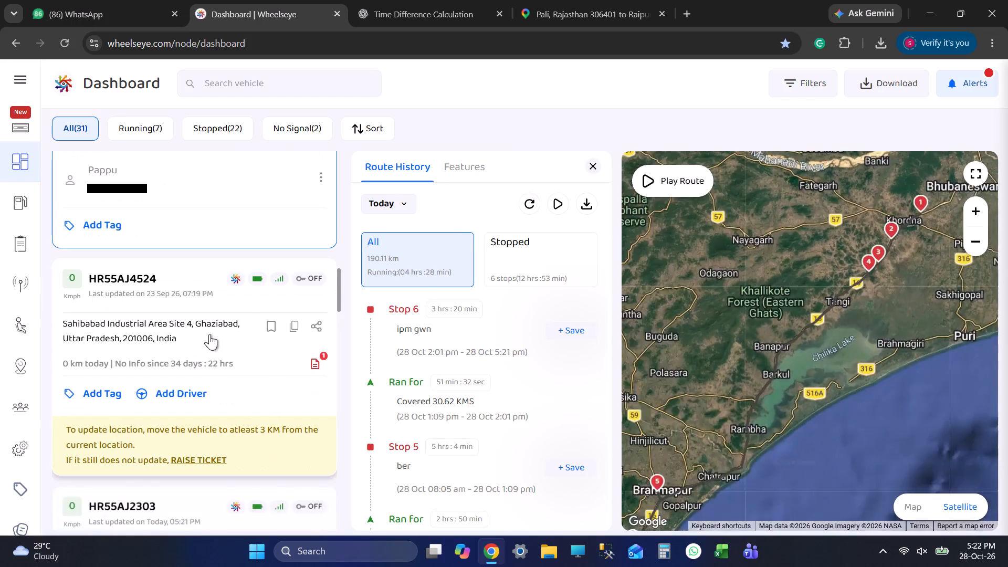
{"action": "scroll", "coordinate": [217, 360], "scroll_direction": "down", "scroll_amount": 3}
{"action": "left_click", "coordinate": [216, 342]}
{"action": "scroll", "coordinate": [218, 348], "scroll_direction": "down", "scroll_amount": 4}
{"action": "left_click", "coordinate": [216, 299]}
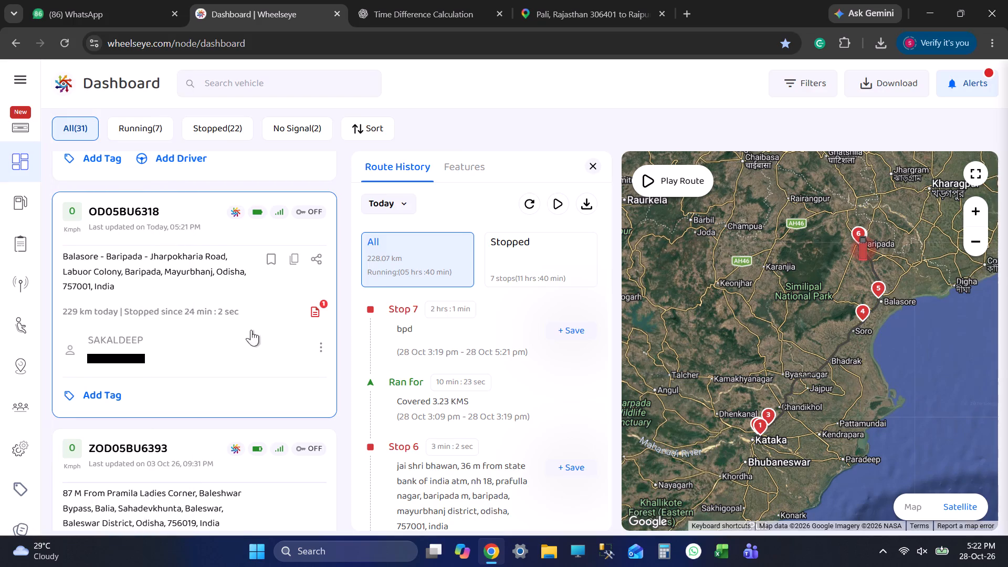
{"action": "scroll", "coordinate": [169, 350], "scroll_direction": "down", "scroll_amount": 2}
{"action": "scroll", "coordinate": [167, 354], "scroll_direction": "up", "scroll_amount": 2}
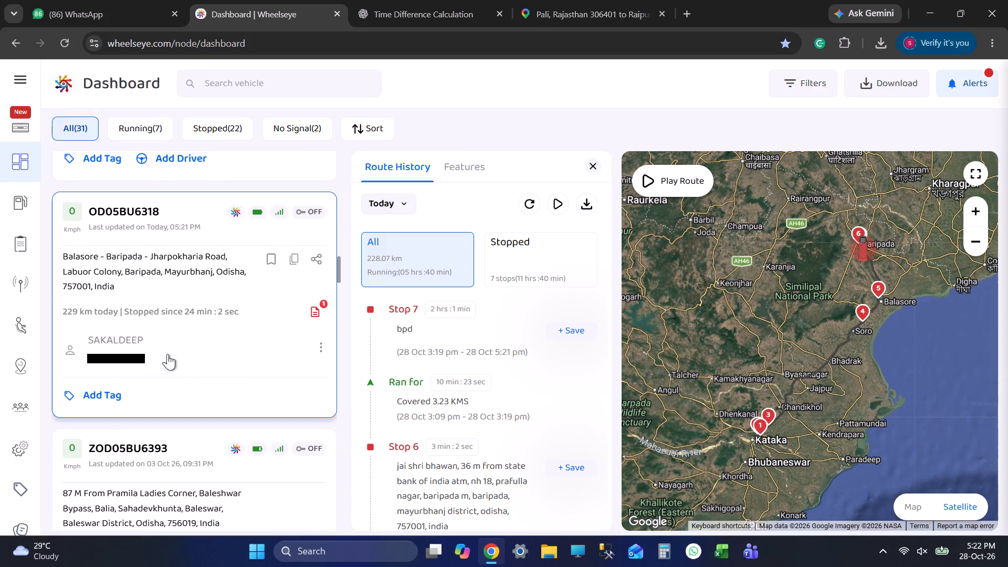
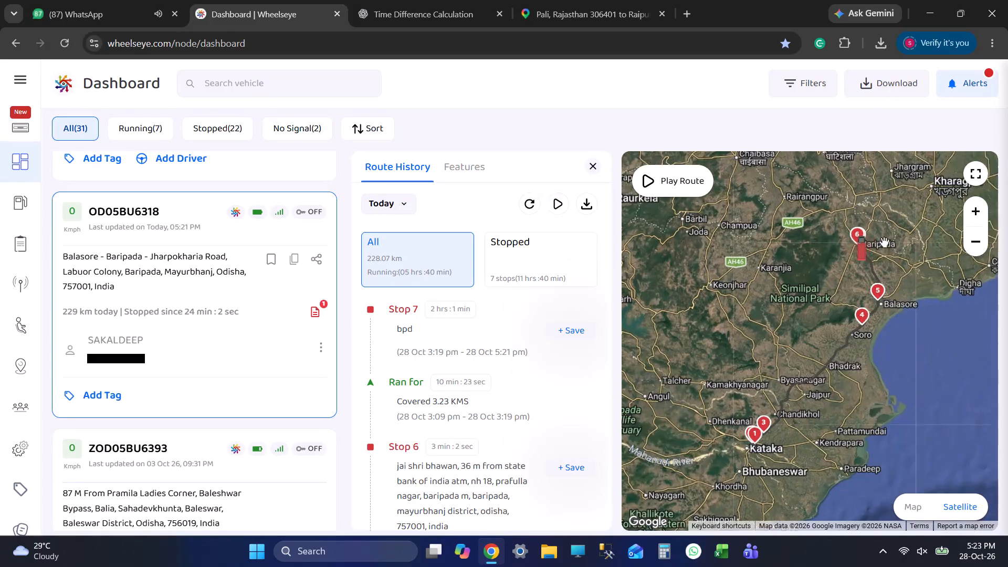
{"action": "scroll", "coordinate": [836, 245], "scroll_direction": "up", "scroll_amount": 5}
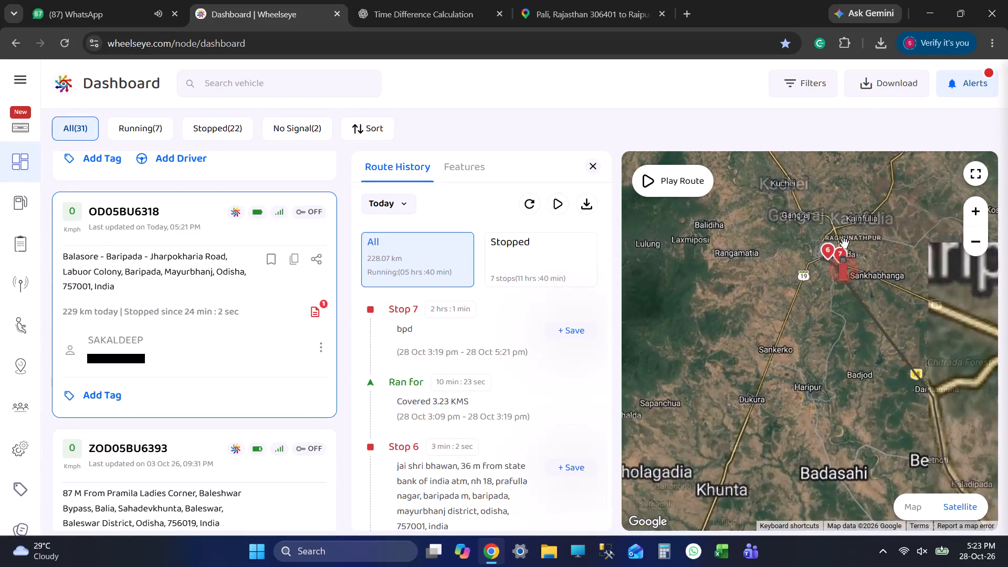
{"action": "left_click_drag", "start_coordinate": [834, 239], "coordinate": [820, 269]}
{"action": "scroll", "coordinate": [844, 303], "scroll_direction": "up", "scroll_amount": 8}
{"action": "left_click_drag", "start_coordinate": [783, 293], "coordinate": [802, 294]}
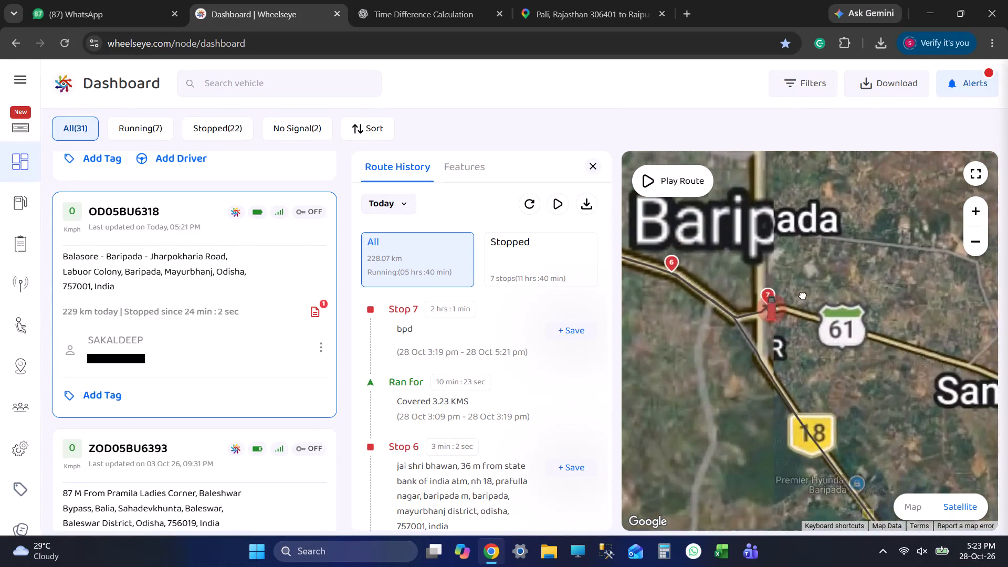
{"action": "left_click_drag", "start_coordinate": [802, 294], "coordinate": [827, 300]}
{"action": "scroll", "coordinate": [792, 296], "scroll_direction": "up", "scroll_amount": 3}
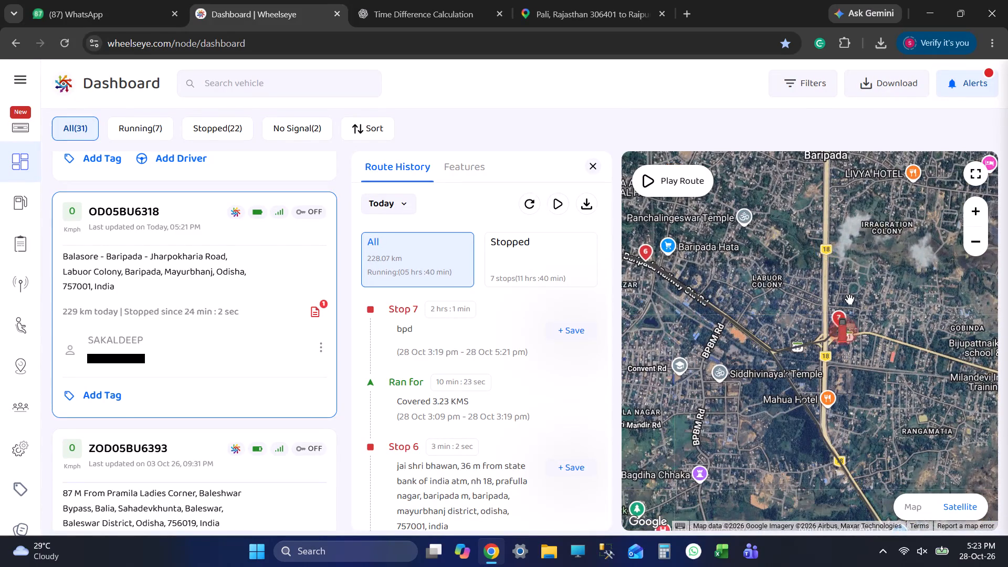
{"action": "scroll", "coordinate": [852, 318], "scroll_direction": "up", "scroll_amount": 7}
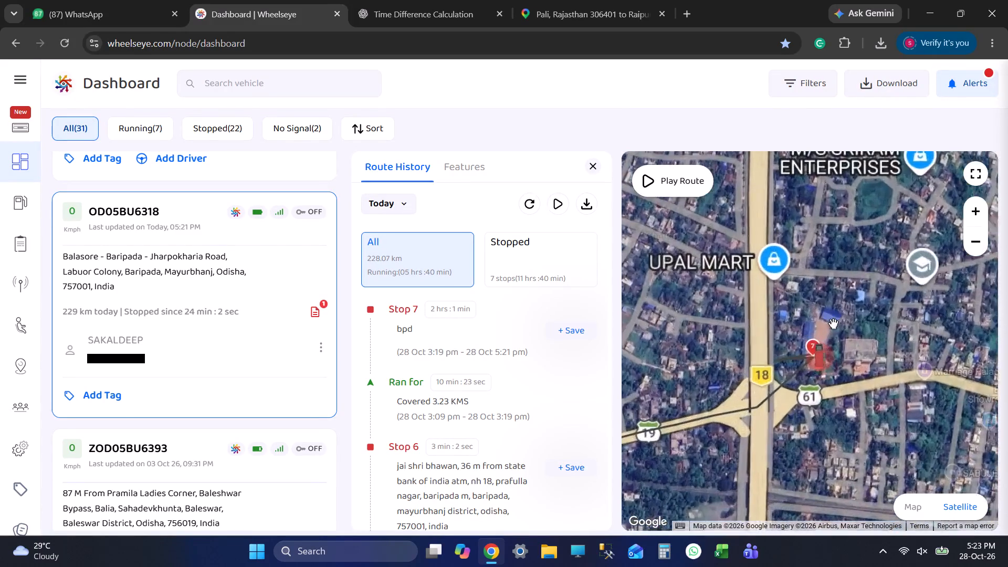
{"action": "left_click_drag", "start_coordinate": [826, 356], "coordinate": [870, 338]}
{"action": "scroll", "coordinate": [846, 348], "scroll_direction": "up", "scroll_amount": 6}
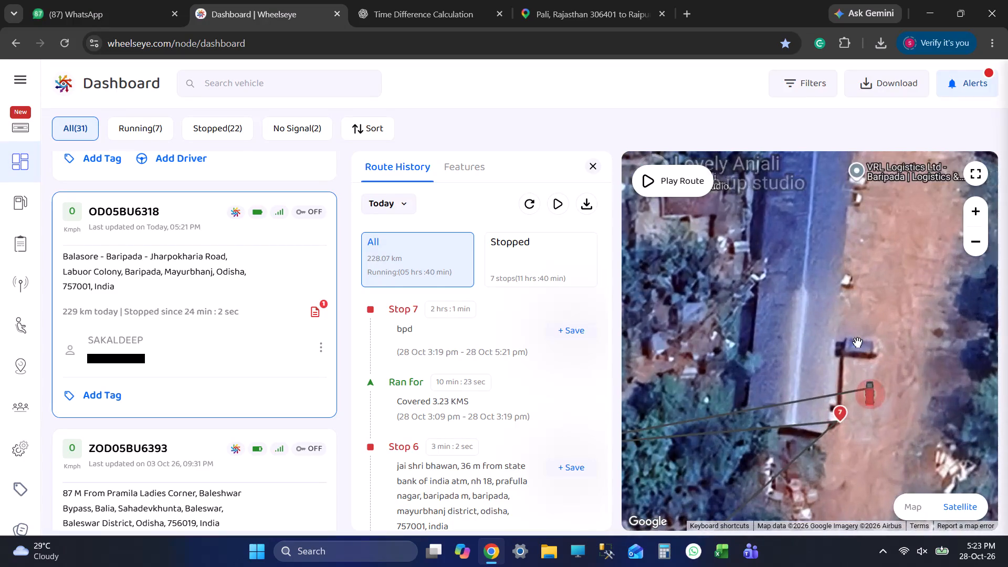
{"action": "scroll", "coordinate": [857, 342], "scroll_direction": "down", "scroll_amount": 1}
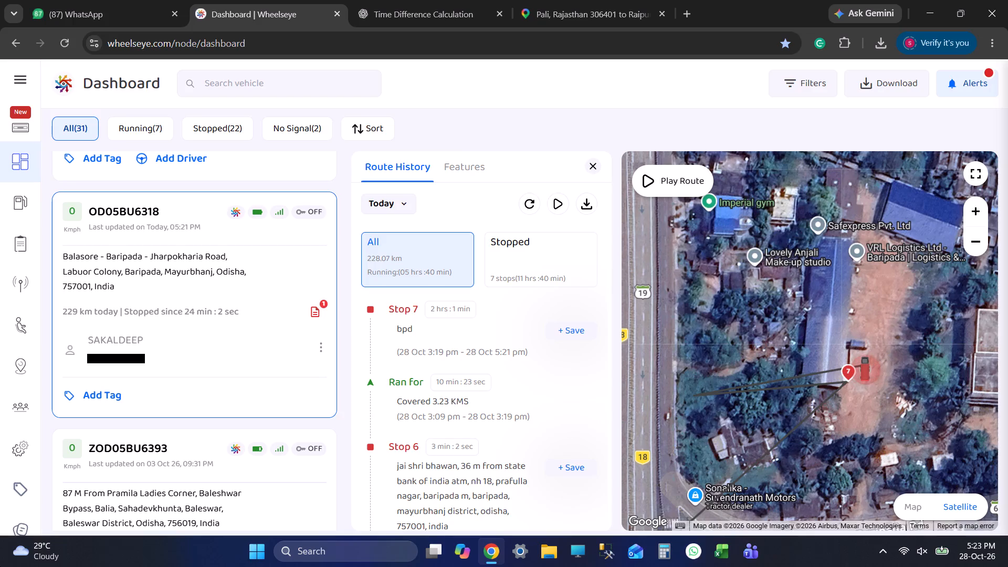
{"action": "scroll", "coordinate": [808, 362], "scroll_direction": "down", "scroll_amount": 6}
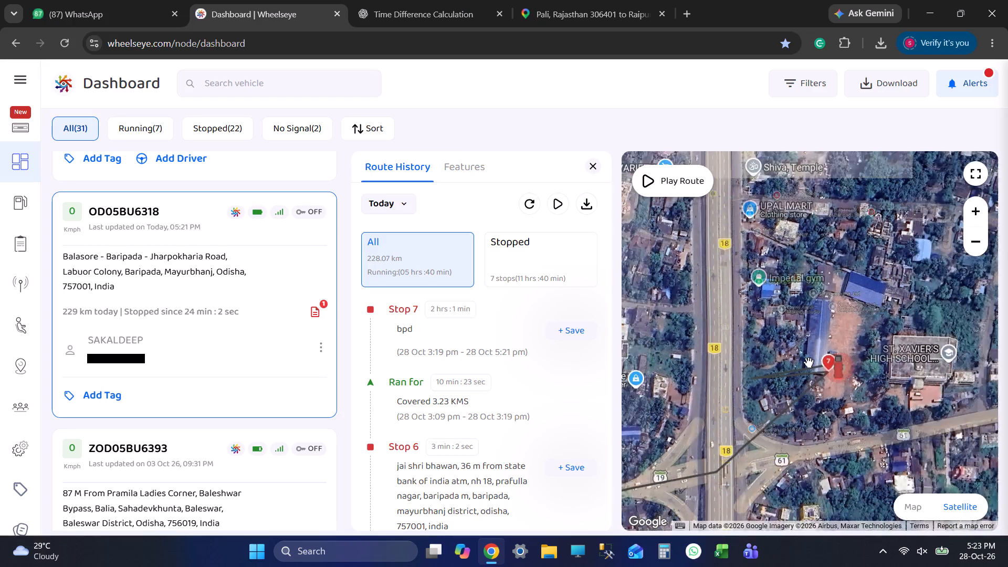
{"action": "scroll", "coordinate": [808, 362], "scroll_direction": "down", "scroll_amount": 2}
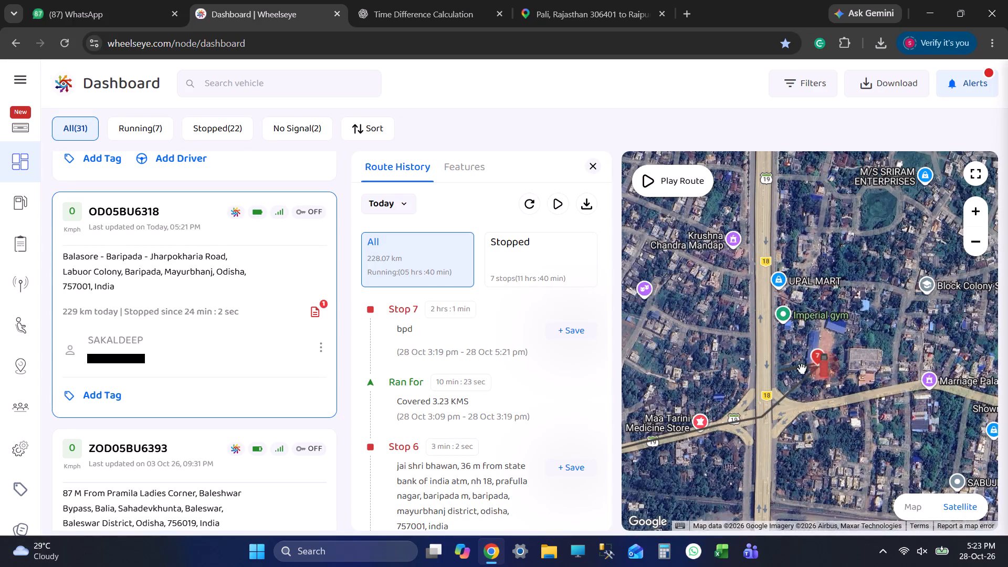
{"action": "scroll", "coordinate": [878, 299], "scroll_direction": "down", "scroll_amount": 4}
{"action": "left_click_drag", "start_coordinate": [875, 268], "coordinate": [888, 323]}
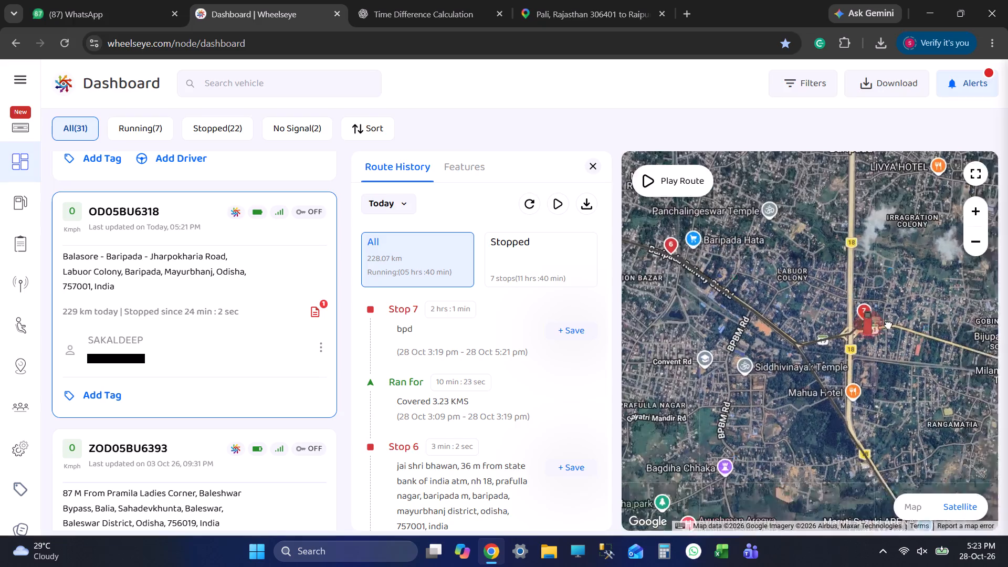
{"action": "left_click_drag", "start_coordinate": [888, 323], "coordinate": [888, 346]}
{"action": "scroll", "coordinate": [888, 346], "scroll_direction": "down", "scroll_amount": 3}
{"action": "left_click_drag", "start_coordinate": [885, 299], "coordinate": [857, 340]}
{"action": "scroll", "coordinate": [872, 316], "scroll_direction": "up", "scroll_amount": 1}
{"action": "scroll", "coordinate": [872, 316], "scroll_direction": "down", "scroll_amount": 2}
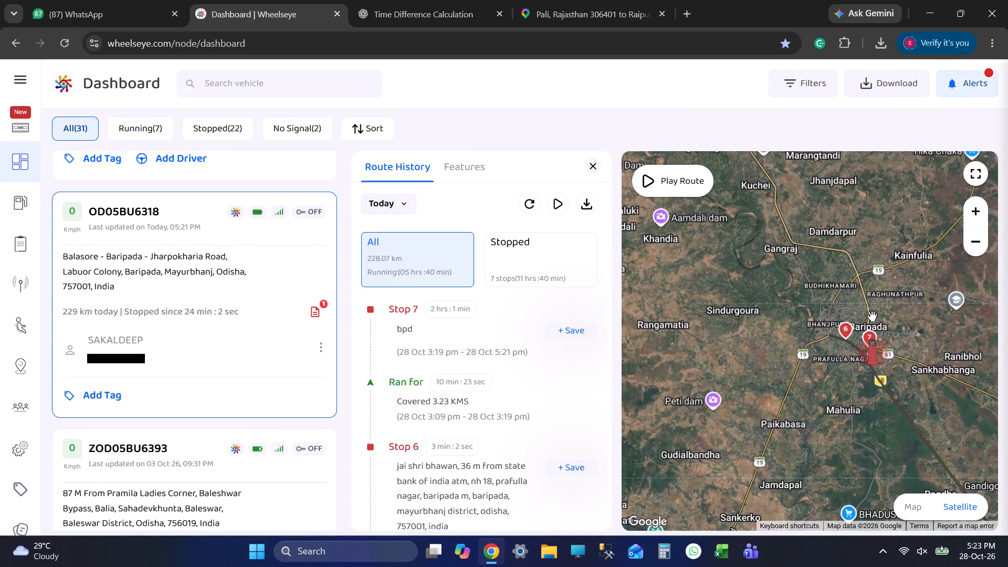
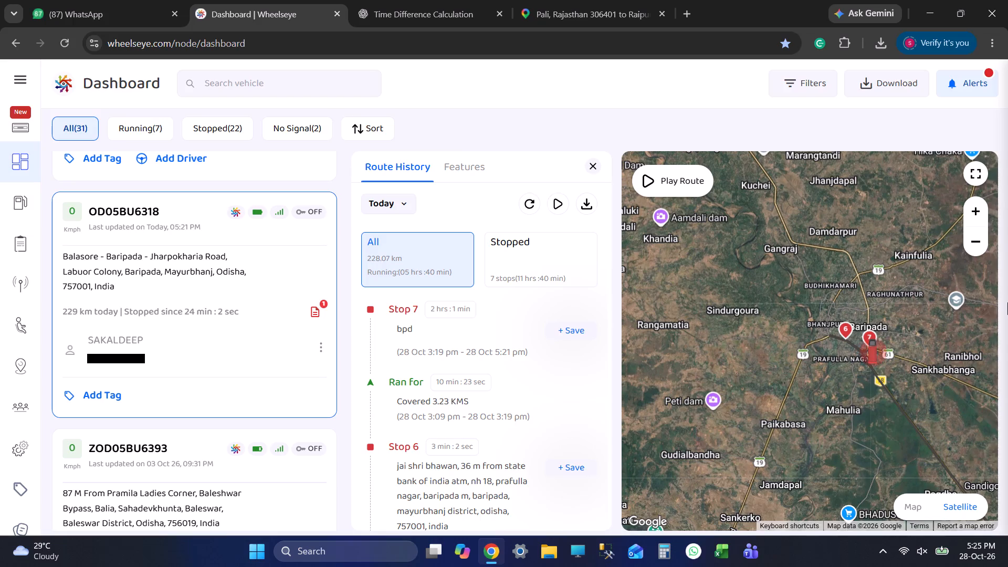
{"action": "scroll", "coordinate": [134, 247], "scroll_direction": "down", "scroll_amount": 2}
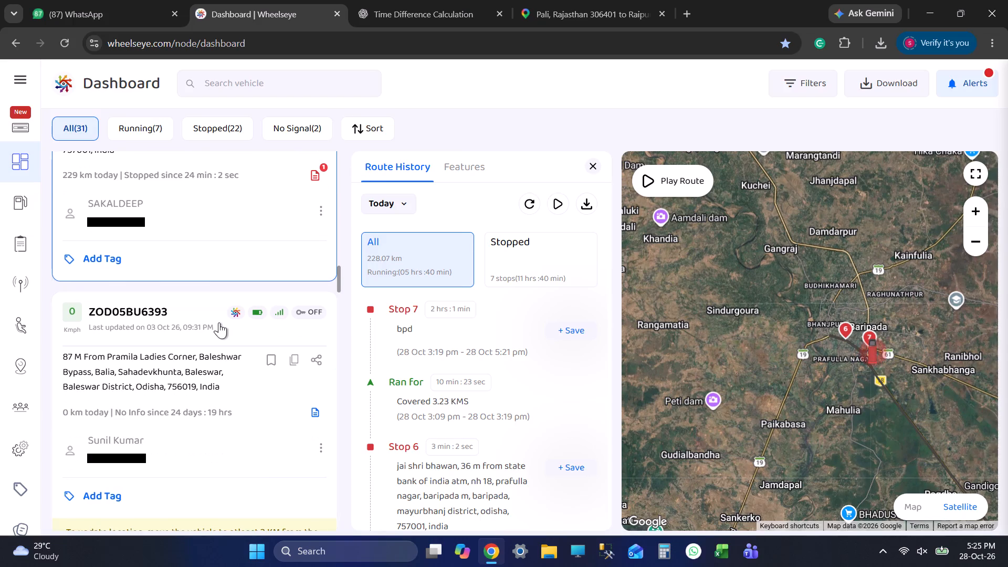
{"action": "left_click", "coordinate": [219, 322]}
{"action": "scroll", "coordinate": [774, 346], "scroll_direction": "down", "scroll_amount": 6}
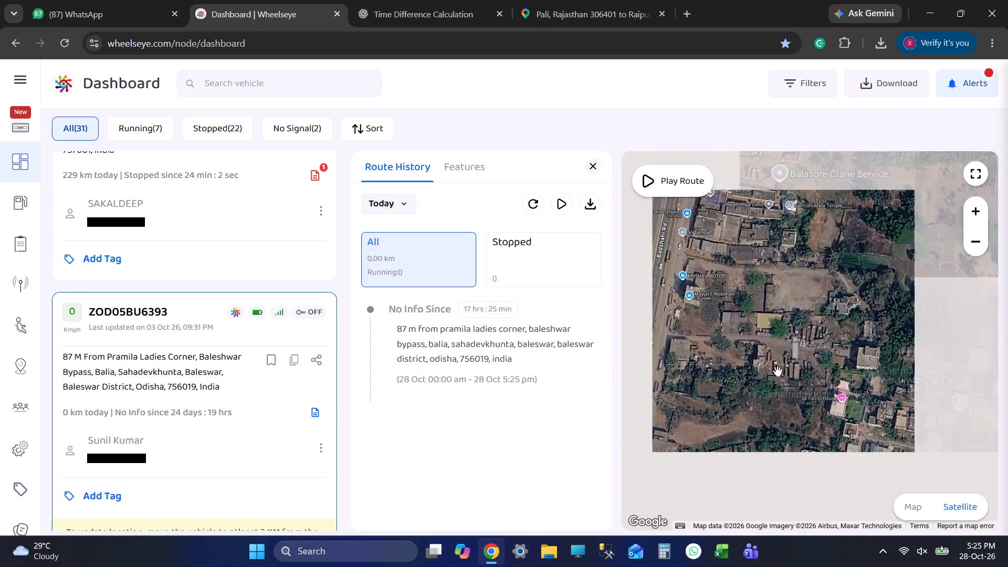
{"action": "scroll", "coordinate": [778, 371], "scroll_direction": "down", "scroll_amount": 6}
{"action": "scroll", "coordinate": [272, 344], "scroll_direction": "down", "scroll_amount": 1}
{"action": "scroll", "coordinate": [270, 344], "scroll_direction": "up", "scroll_amount": 1}
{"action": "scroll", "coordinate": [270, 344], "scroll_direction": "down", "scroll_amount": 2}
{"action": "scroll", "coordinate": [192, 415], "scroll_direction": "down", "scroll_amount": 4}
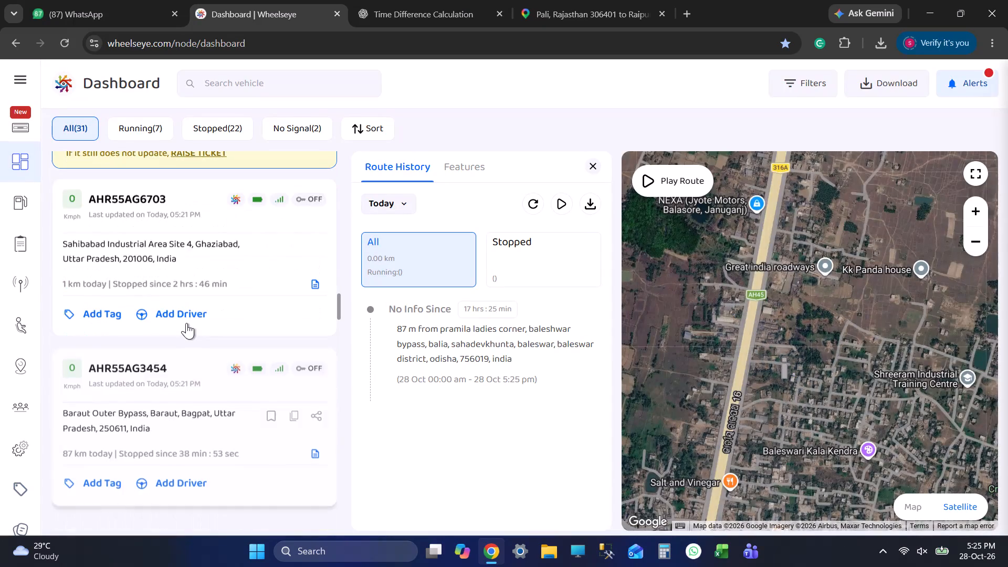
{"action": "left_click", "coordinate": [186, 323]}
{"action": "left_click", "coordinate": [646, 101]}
{"action": "scroll", "coordinate": [293, 232], "scroll_direction": "down", "scroll_amount": 1}
{"action": "scroll", "coordinate": [293, 232], "scroll_direction": "up", "scroll_amount": 7}
{"action": "scroll", "coordinate": [248, 286], "scroll_direction": "down", "scroll_amount": 2}
{"action": "scroll", "coordinate": [250, 327], "scroll_direction": "up", "scroll_amount": 1}
{"action": "scroll", "coordinate": [250, 330], "scroll_direction": "down", "scroll_amount": 3}
{"action": "scroll", "coordinate": [250, 330], "scroll_direction": "up", "scroll_amount": 1}
{"action": "scroll", "coordinate": [250, 330], "scroll_direction": "down", "scroll_amount": 3}
{"action": "scroll", "coordinate": [250, 330], "scroll_direction": "up", "scroll_amount": 1}
{"action": "scroll", "coordinate": [250, 330], "scroll_direction": "down", "scroll_amount": 2}
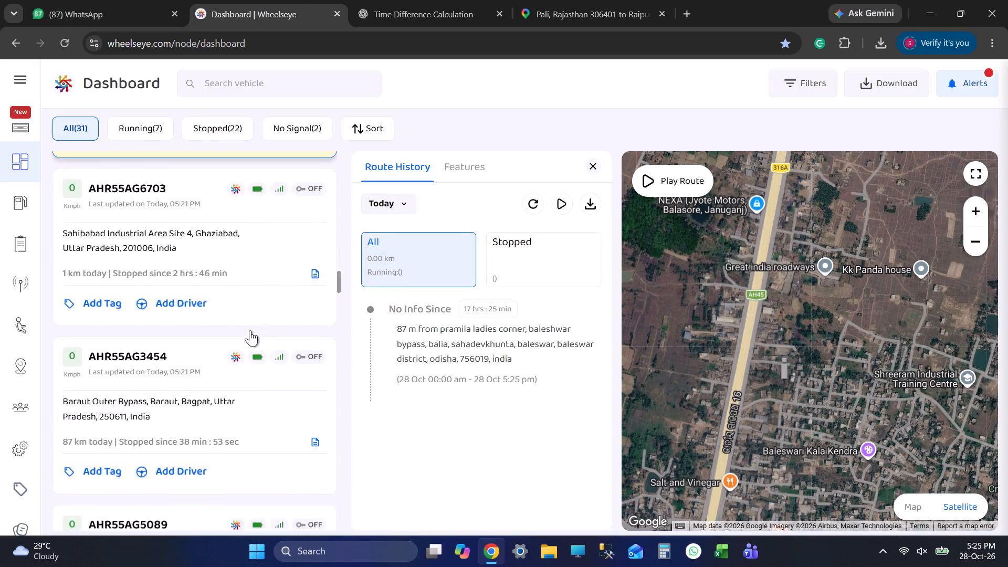
{"action": "scroll", "coordinate": [250, 330], "scroll_direction": "down", "scroll_amount": 1}
{"action": "scroll", "coordinate": [225, 401], "scroll_direction": "down", "scroll_amount": 4}
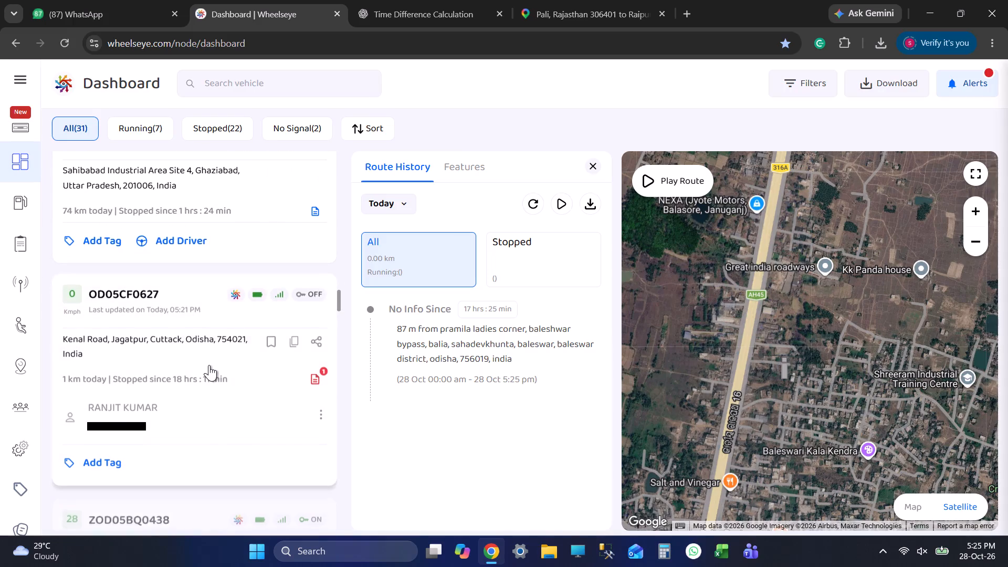
{"action": "left_click", "coordinate": [209, 365]}
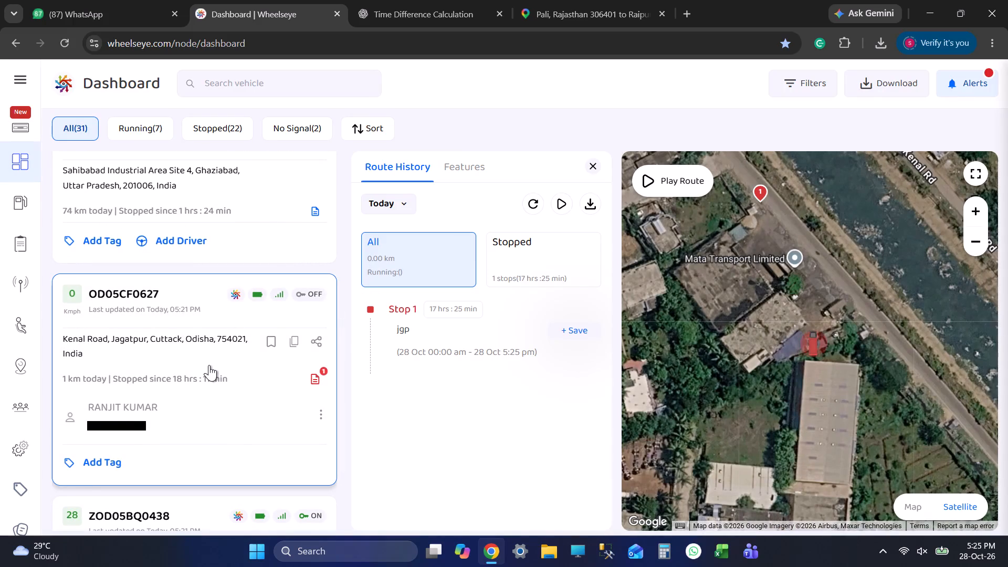
{"action": "scroll", "coordinate": [142, 347], "scroll_direction": "down", "scroll_amount": 4}
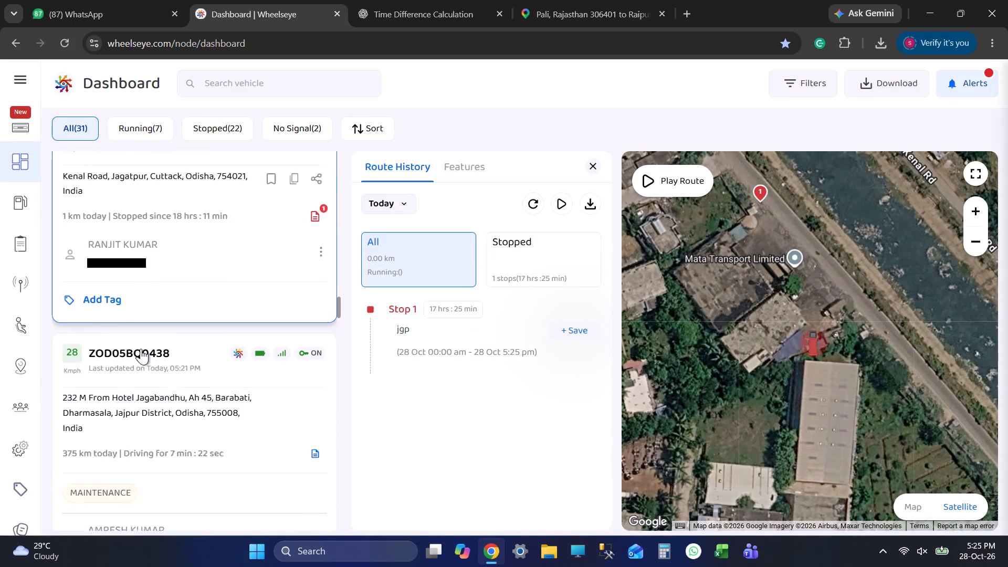
{"action": "left_click", "coordinate": [177, 298]}
{"action": "scroll", "coordinate": [185, 351], "scroll_direction": "down", "scroll_amount": 3}
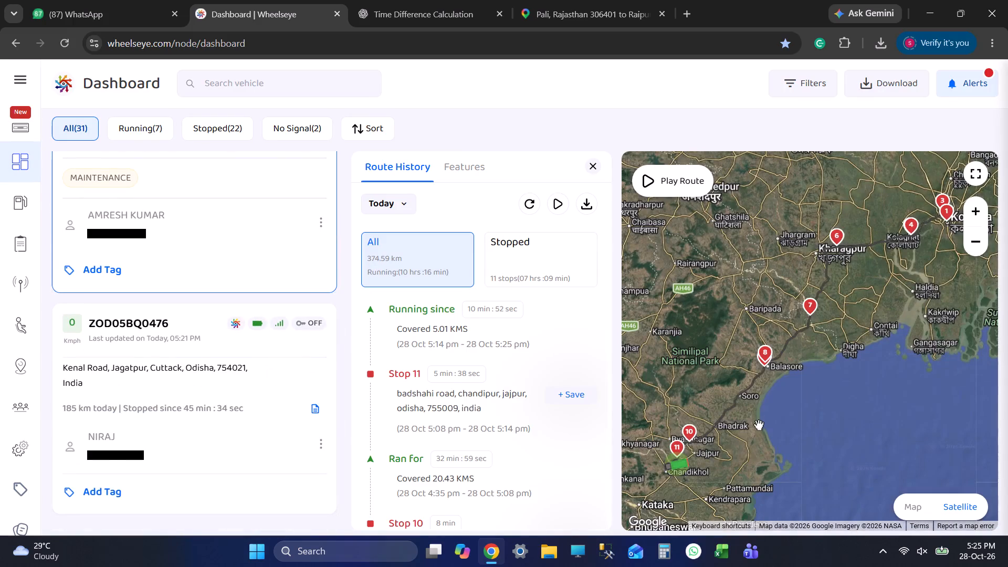
{"action": "left_click_drag", "start_coordinate": [757, 425], "coordinate": [804, 342]}
{"action": "scroll", "coordinate": [719, 369], "scroll_direction": "up", "scroll_amount": 5}
{"action": "scroll", "coordinate": [733, 370], "scroll_direction": "down", "scroll_amount": 1}
{"action": "scroll", "coordinate": [733, 370], "scroll_direction": "up", "scroll_amount": 4}
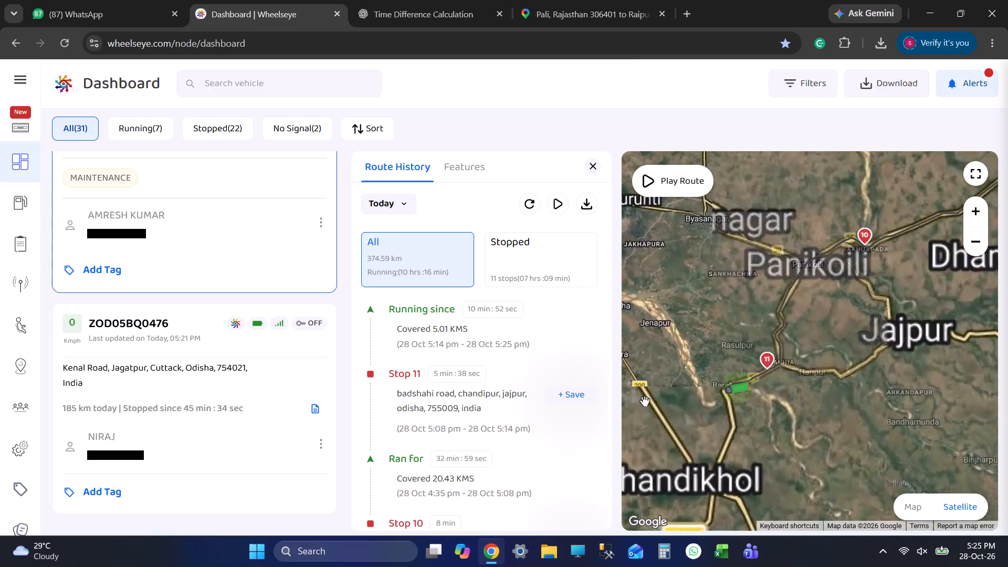
{"action": "scroll", "coordinate": [262, 388], "scroll_direction": "down", "scroll_amount": 2}
{"action": "left_click", "coordinate": [237, 268]}
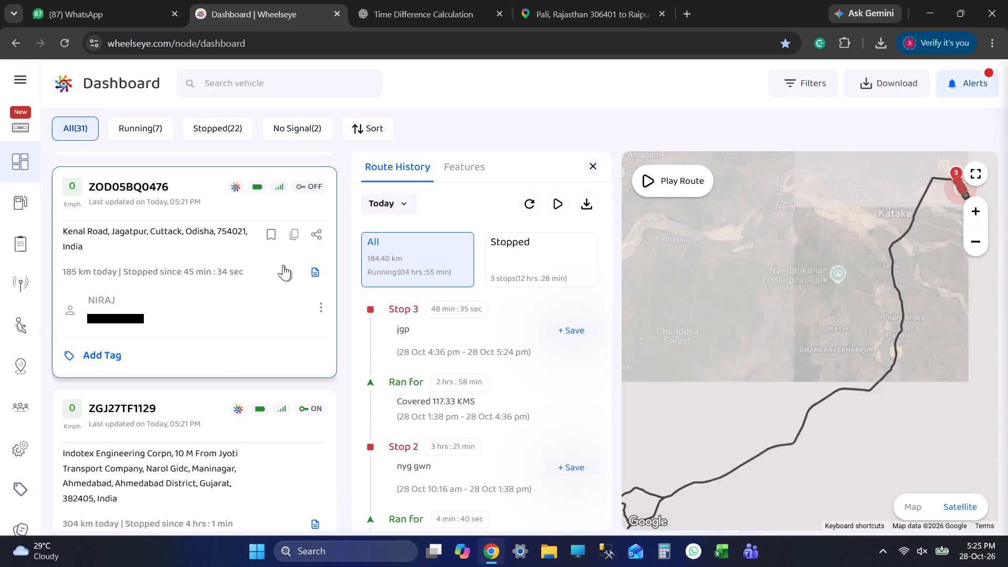
{"action": "left_click_drag", "start_coordinate": [803, 284], "coordinate": [731, 351]}
{"action": "scroll", "coordinate": [892, 265], "scroll_direction": "up", "scroll_amount": 4}
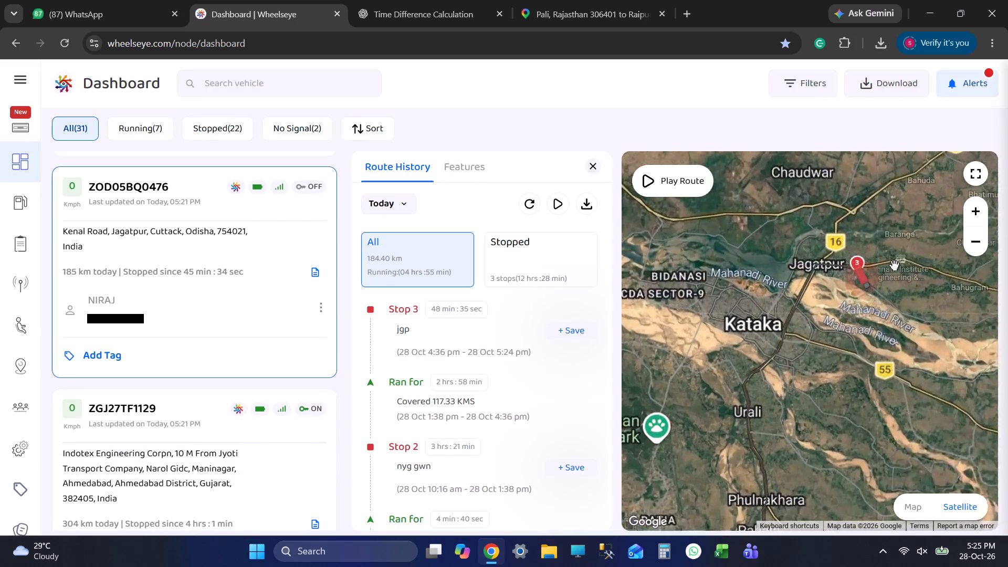
{"action": "scroll", "coordinate": [894, 265], "scroll_direction": "up", "scroll_amount": 4}
{"action": "scroll", "coordinate": [156, 369], "scroll_direction": "down", "scroll_amount": 2}
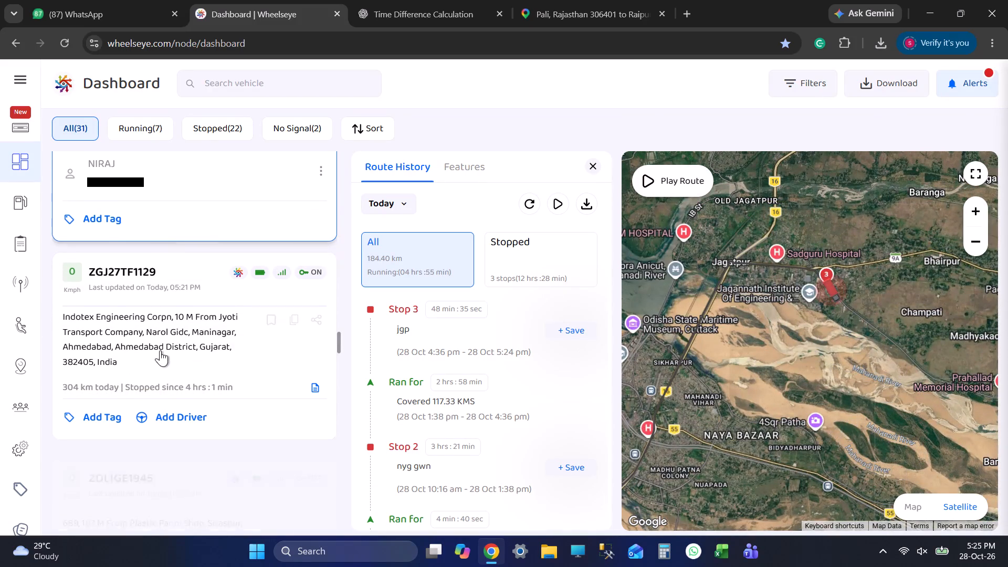
{"action": "left_click", "coordinate": [164, 340]}
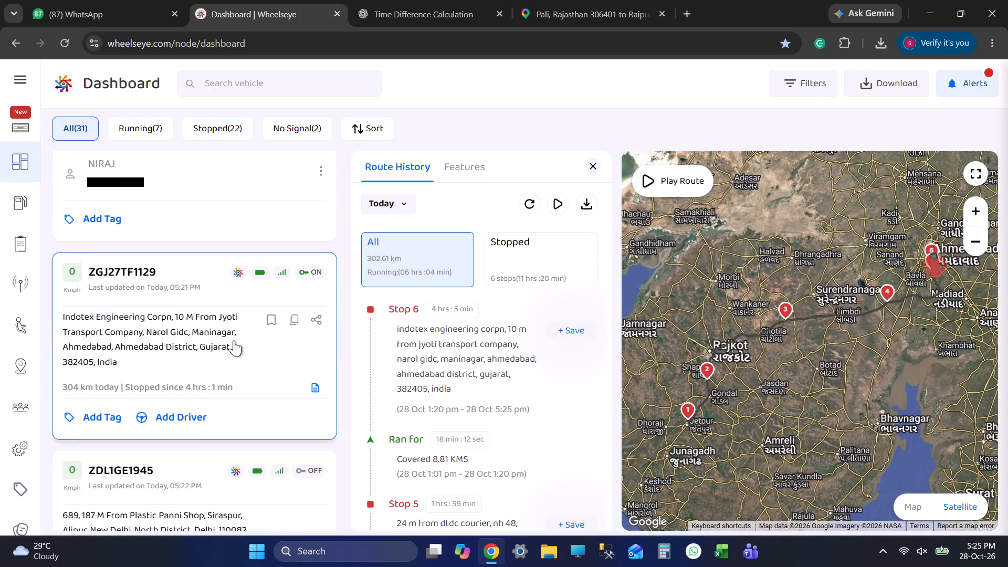
{"action": "scroll", "coordinate": [229, 341], "scroll_direction": "down", "scroll_amount": 4}
{"action": "left_click", "coordinate": [186, 453]}
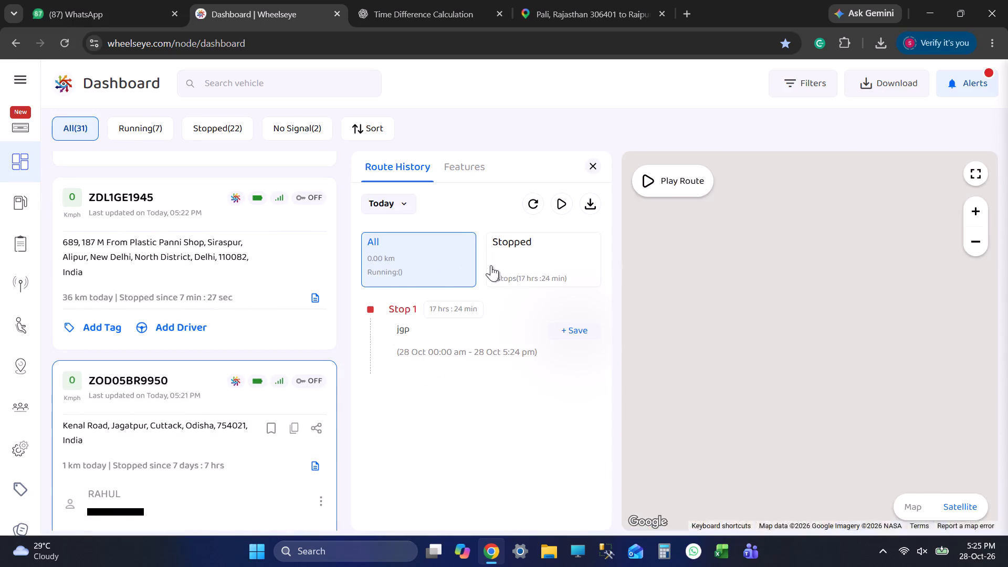
{"action": "scroll", "coordinate": [796, 303], "scroll_direction": "up", "scroll_amount": 1}
{"action": "scroll", "coordinate": [804, 337], "scroll_direction": "down", "scroll_amount": 6}
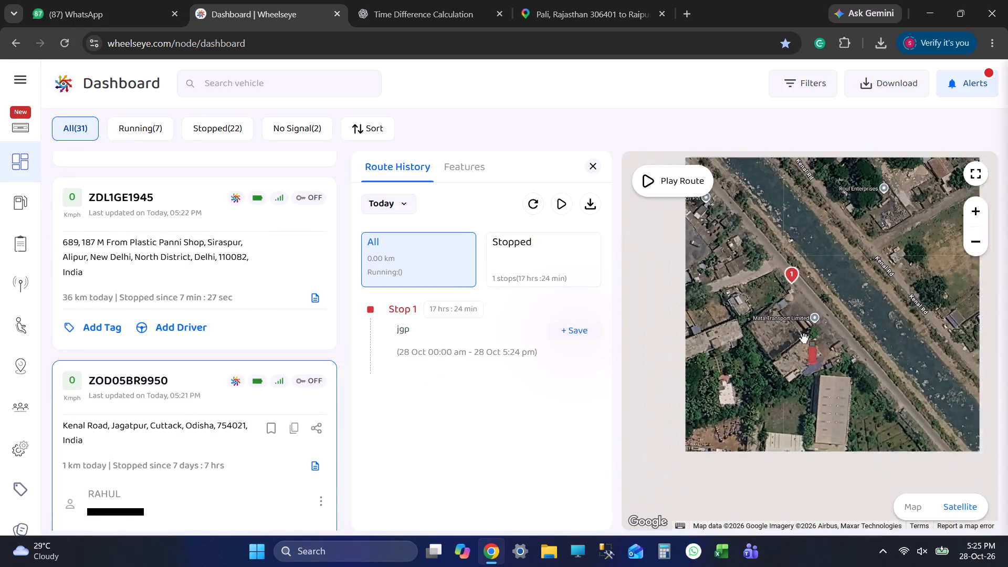
{"action": "scroll", "coordinate": [804, 338], "scroll_direction": "down", "scroll_amount": 3}
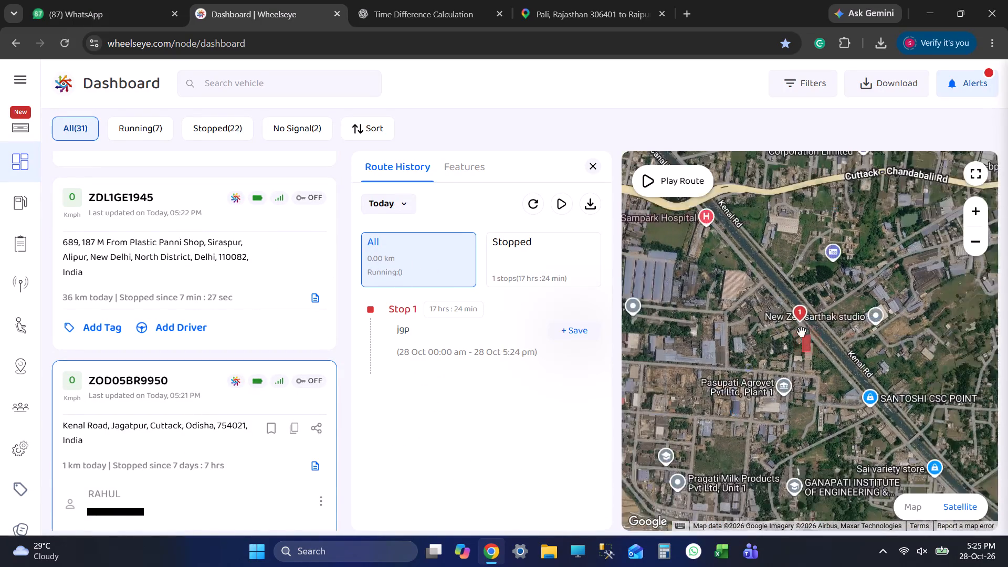
{"action": "scroll", "coordinate": [801, 332], "scroll_direction": "up", "scroll_amount": 8}
{"action": "left_click", "coordinate": [783, 321]}
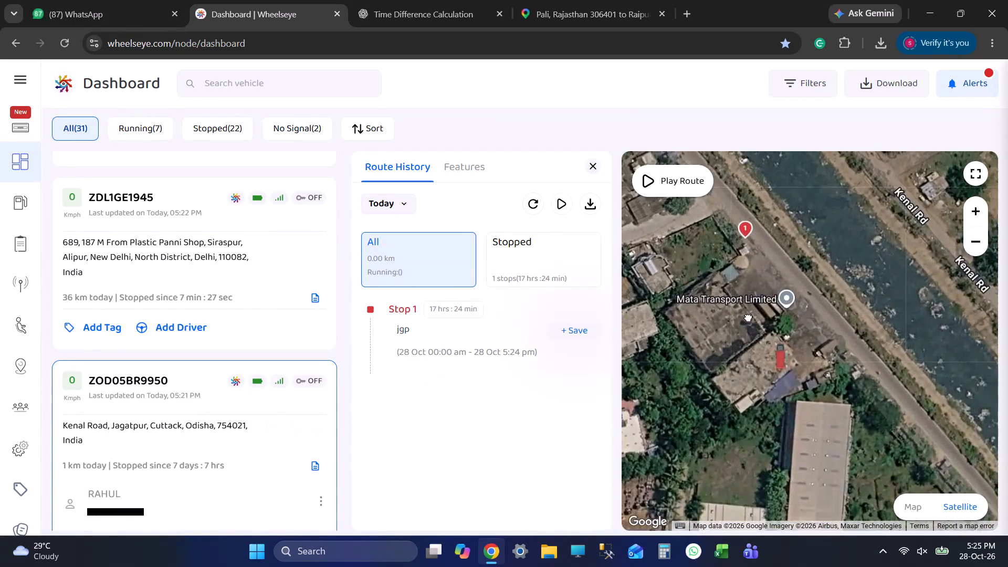
{"action": "scroll", "coordinate": [780, 318], "scroll_direction": "down", "scroll_amount": 10}
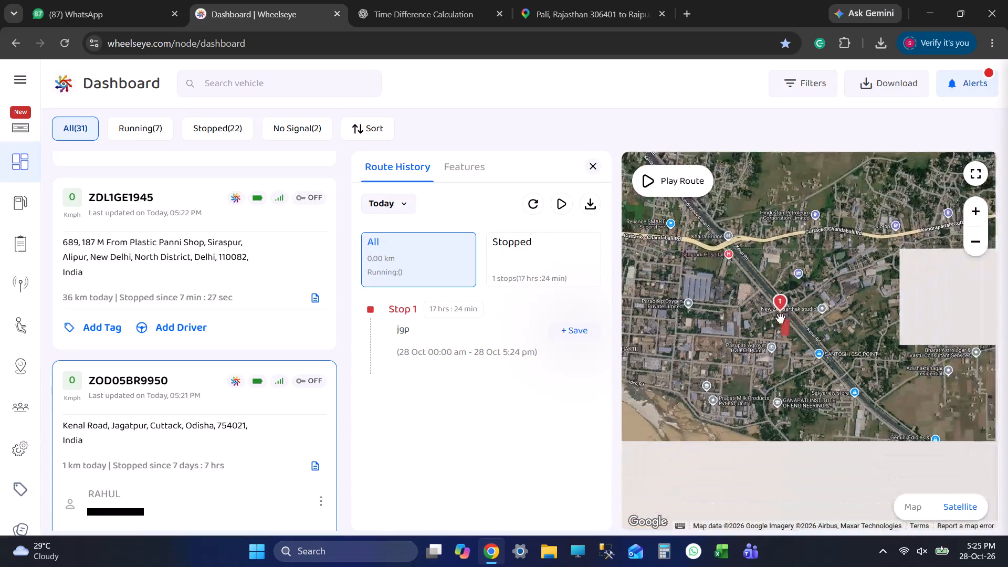
{"action": "scroll", "coordinate": [799, 344], "scroll_direction": "down", "scroll_amount": 4}
{"action": "scroll", "coordinate": [280, 384], "scroll_direction": "down", "scroll_amount": 5}
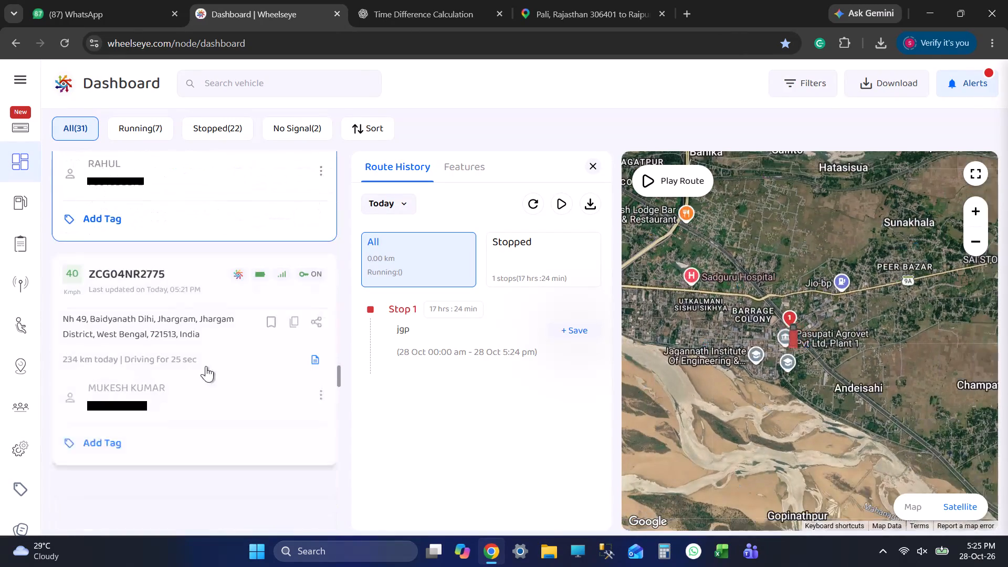
{"action": "left_click", "coordinate": [175, 344]}
{"action": "scroll", "coordinate": [946, 227], "scroll_direction": "up", "scroll_amount": 2}
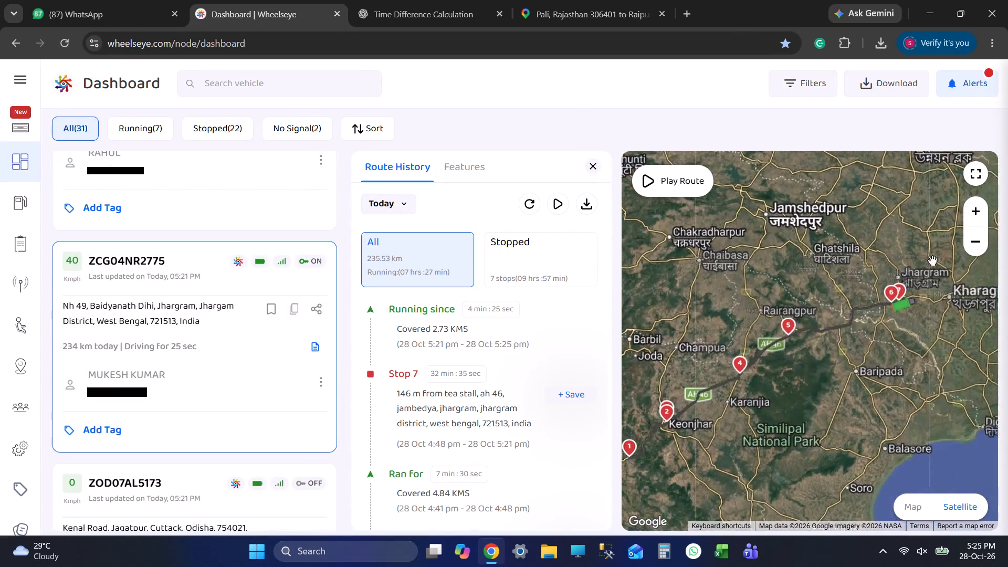
{"action": "scroll", "coordinate": [932, 260], "scroll_direction": "up", "scroll_amount": 2}
{"action": "left_click_drag", "start_coordinate": [870, 334], "coordinate": [890, 235]}
{"action": "scroll", "coordinate": [852, 280], "scroll_direction": "down", "scroll_amount": 7}
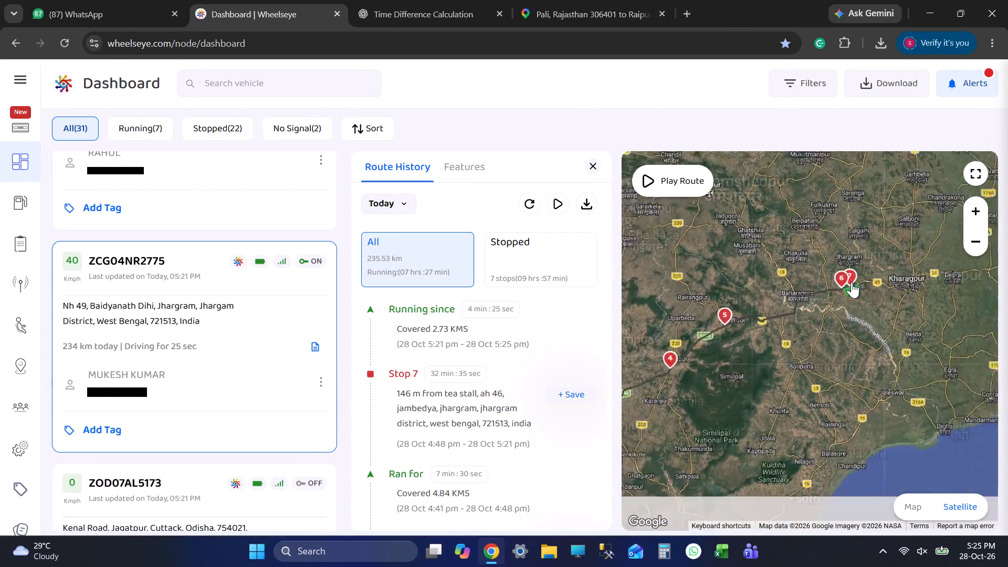
{"action": "scroll", "coordinate": [855, 276], "scroll_direction": "up", "scroll_amount": 2}
{"action": "scroll", "coordinate": [855, 276], "scroll_direction": "down", "scroll_amount": 6}
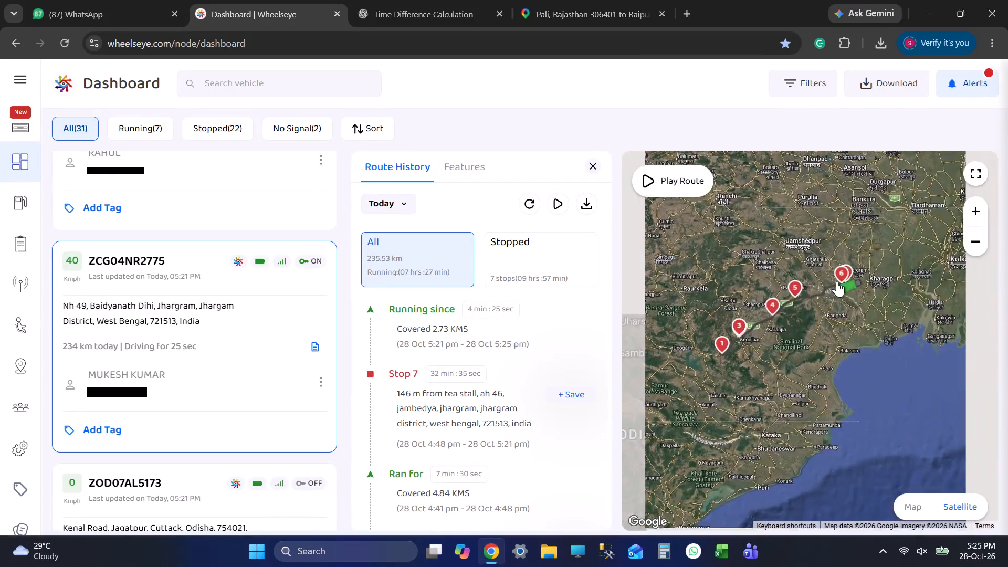
{"action": "scroll", "coordinate": [885, 272], "scroll_direction": "up", "scroll_amount": 7}
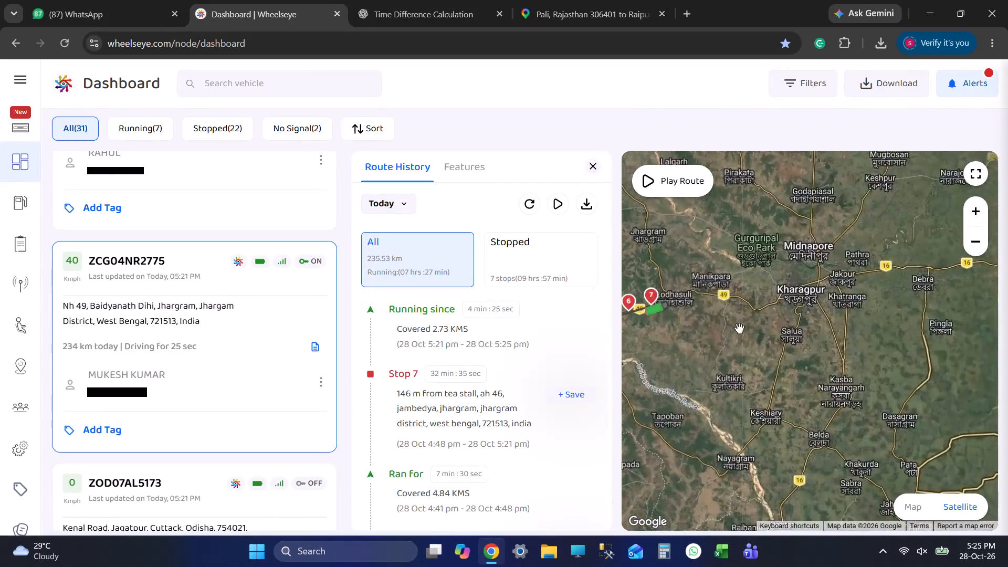
{"action": "left_click_drag", "start_coordinate": [696, 308], "coordinate": [799, 348]}
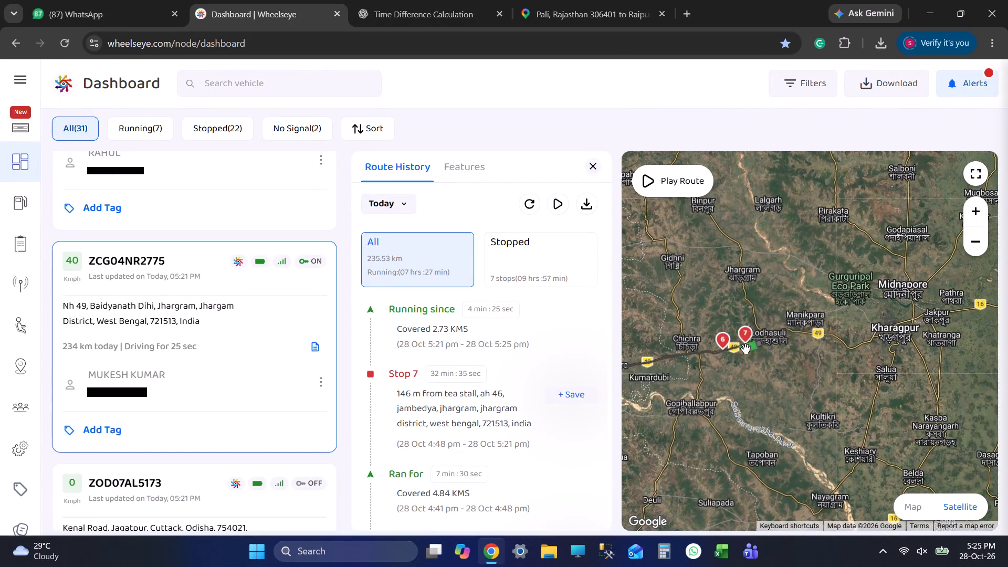
{"action": "scroll", "coordinate": [745, 349], "scroll_direction": "up", "scroll_amount": 3}
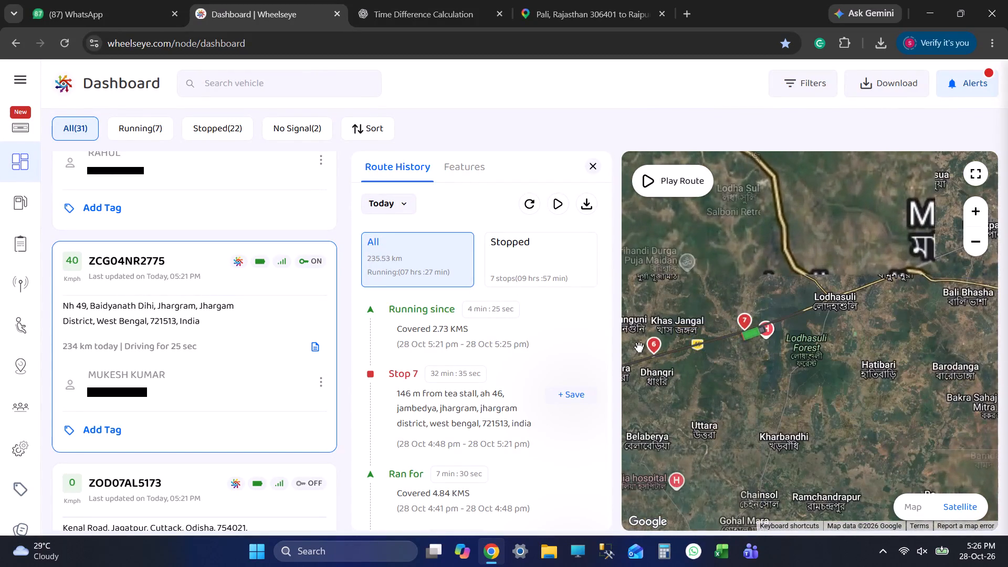
{"action": "scroll", "coordinate": [741, 325], "scroll_direction": "up", "scroll_amount": 5}
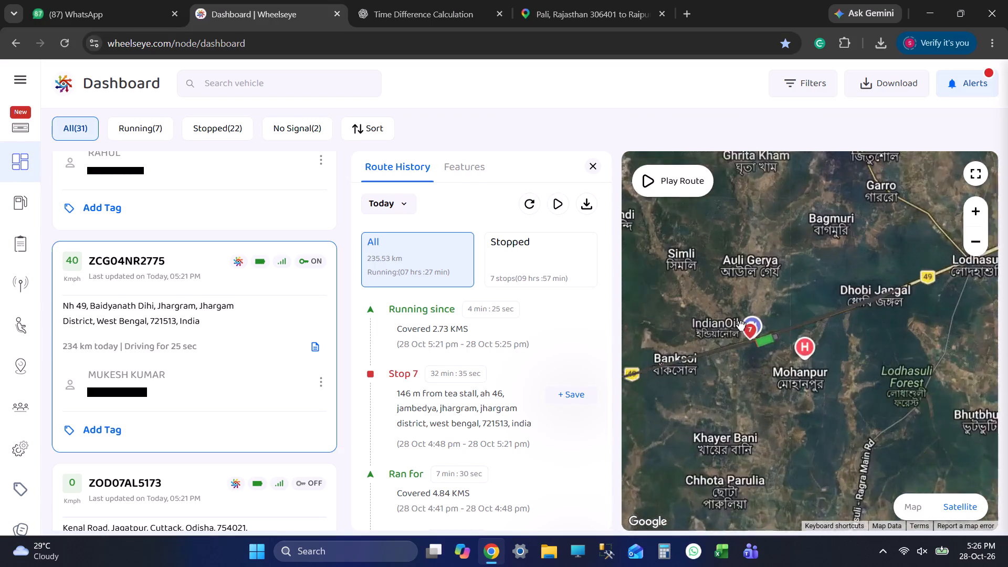
{"action": "scroll", "coordinate": [741, 325], "scroll_direction": "up", "scroll_amount": 3}
{"action": "left_click_drag", "start_coordinate": [827, 323], "coordinate": [772, 352]}
{"action": "scroll", "coordinate": [801, 324], "scroll_direction": "down", "scroll_amount": 1}
{"action": "scroll", "coordinate": [801, 328], "scroll_direction": "up", "scroll_amount": 1}
{"action": "scroll", "coordinate": [801, 329], "scroll_direction": "down", "scroll_amount": 6}
{"action": "left_click", "coordinate": [827, 313]}
{"action": "scroll", "coordinate": [826, 311], "scroll_direction": "down", "scroll_amount": 3}
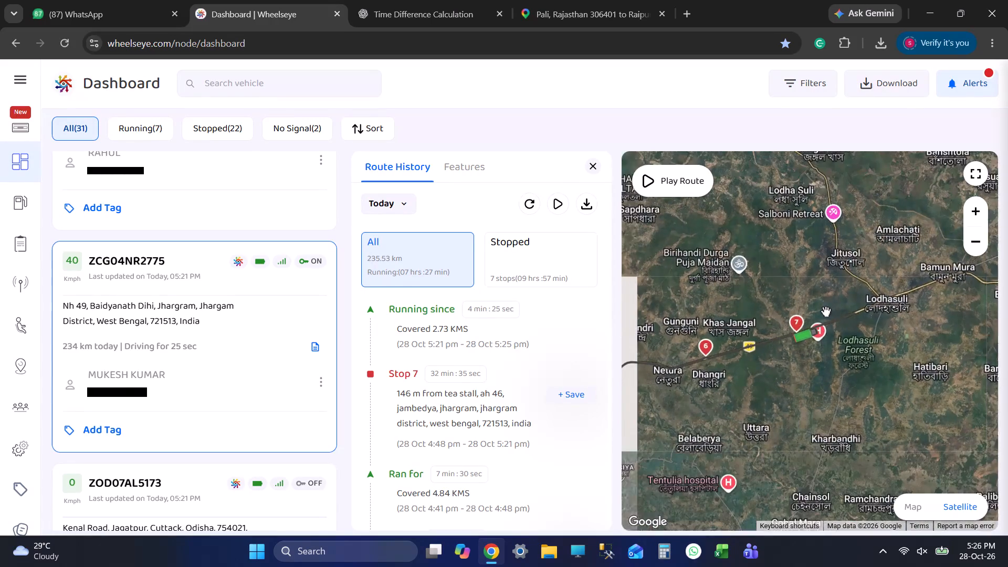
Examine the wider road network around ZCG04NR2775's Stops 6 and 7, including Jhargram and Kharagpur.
{"action": "scroll", "coordinate": [826, 317], "scroll_direction": "down", "scroll_amount": 3}
{"action": "scroll", "coordinate": [198, 346], "scroll_direction": "down", "scroll_amount": 2}
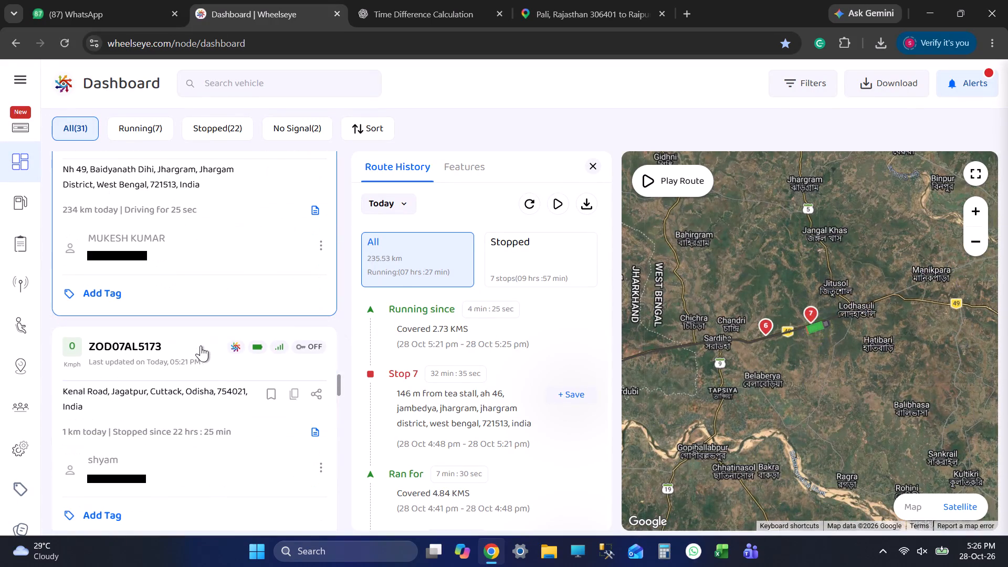
{"action": "left_click_drag", "start_coordinate": [817, 339], "coordinate": [806, 355]}
{"action": "scroll", "coordinate": [806, 355], "scroll_direction": "down", "scroll_amount": 4}
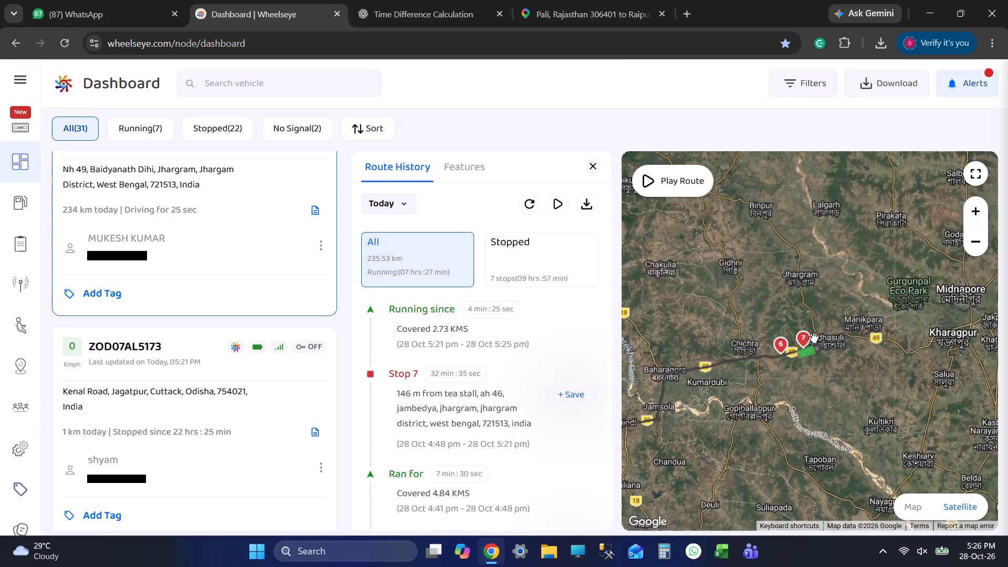
{"action": "scroll", "coordinate": [814, 338], "scroll_direction": "down", "scroll_amount": 1}
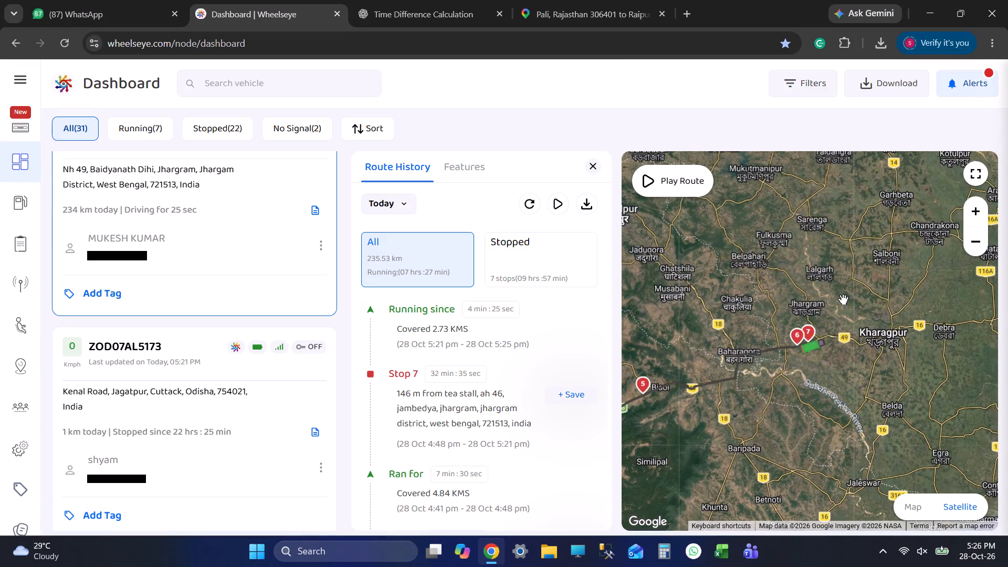
{"action": "left_click_drag", "start_coordinate": [855, 321], "coordinate": [820, 370]}
{"action": "scroll", "coordinate": [800, 348], "scroll_direction": "up", "scroll_amount": 4}
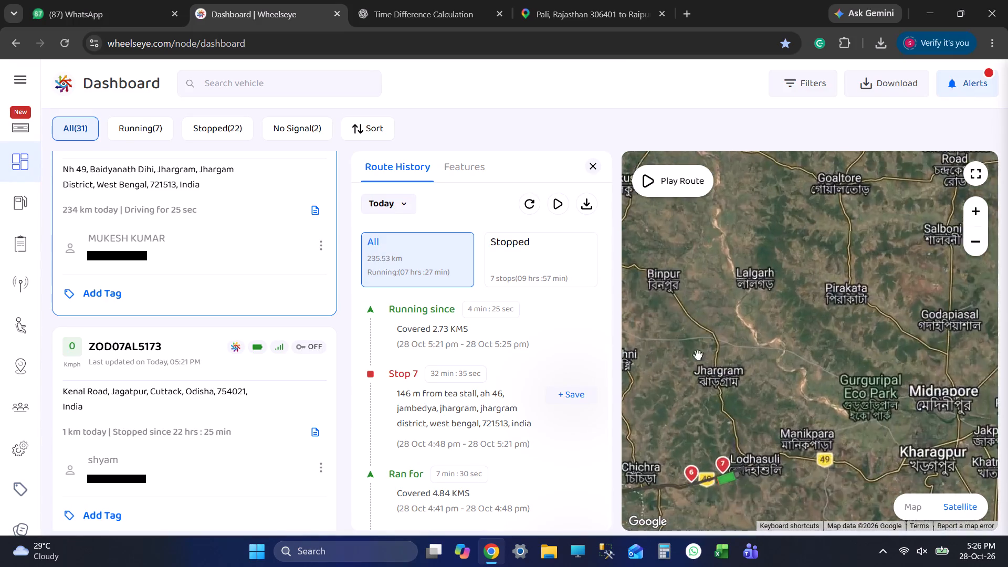
{"action": "left_click_drag", "start_coordinate": [739, 356], "coordinate": [845, 400]}
{"action": "scroll", "coordinate": [743, 377], "scroll_direction": "up", "scroll_amount": 7}
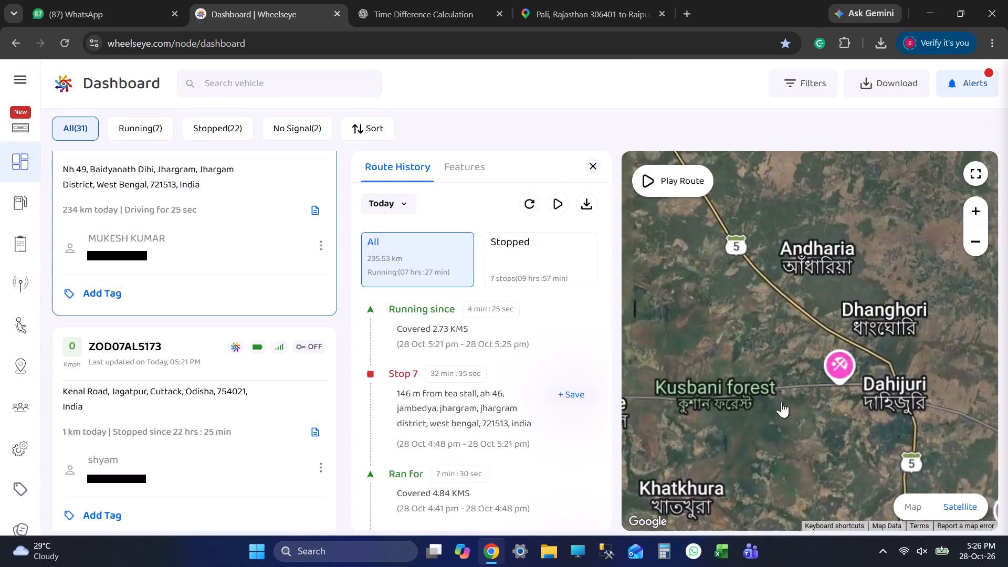
{"action": "scroll", "coordinate": [839, 391], "scroll_direction": "up", "scroll_amount": 6}
{"action": "scroll", "coordinate": [792, 347], "scroll_direction": "up", "scroll_amount": 4}
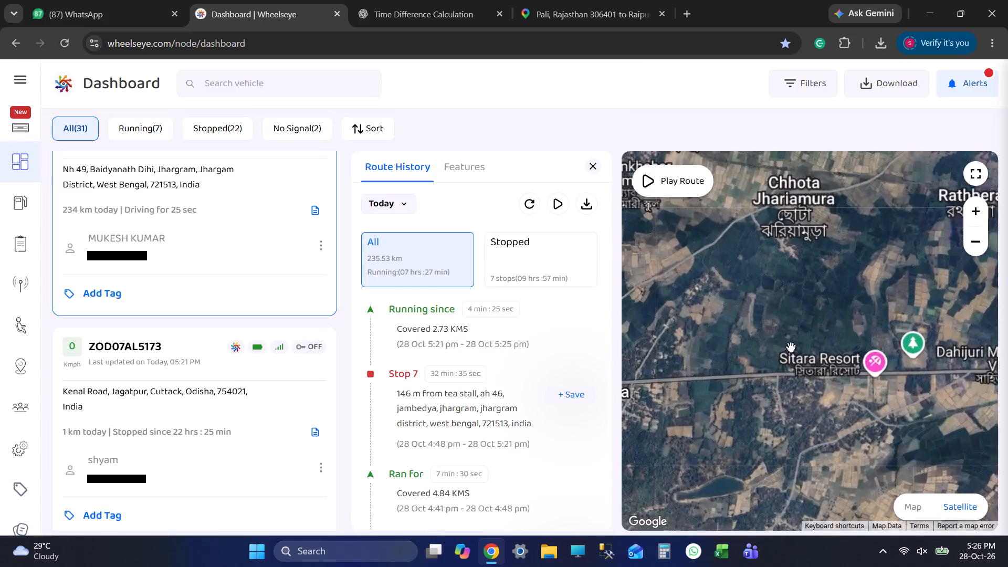
{"action": "scroll", "coordinate": [791, 355], "scroll_direction": "down", "scroll_amount": 10}
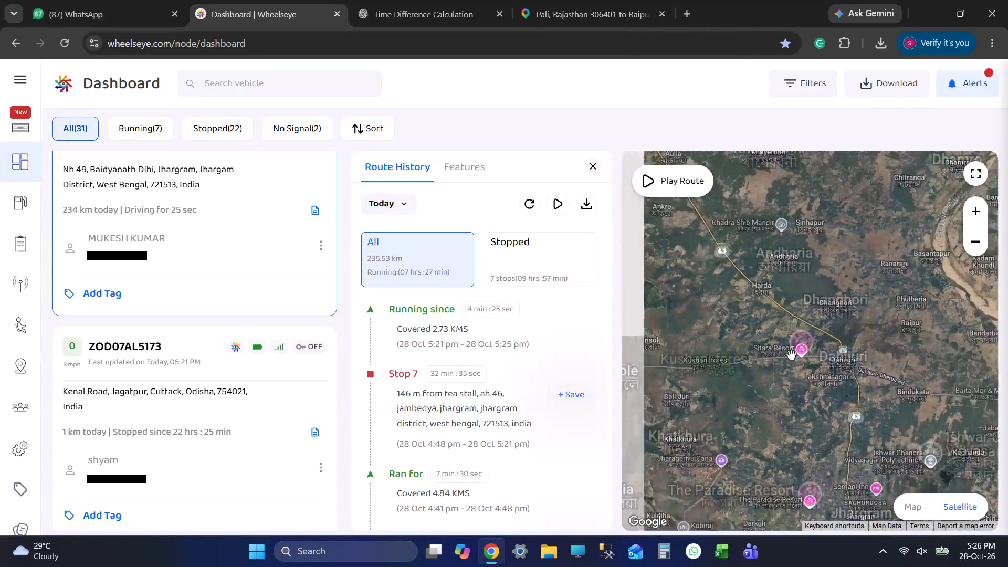
{"action": "scroll", "coordinate": [791, 355], "scroll_direction": "up", "scroll_amount": 3}
{"action": "scroll", "coordinate": [809, 353], "scroll_direction": "down", "scroll_amount": 5}
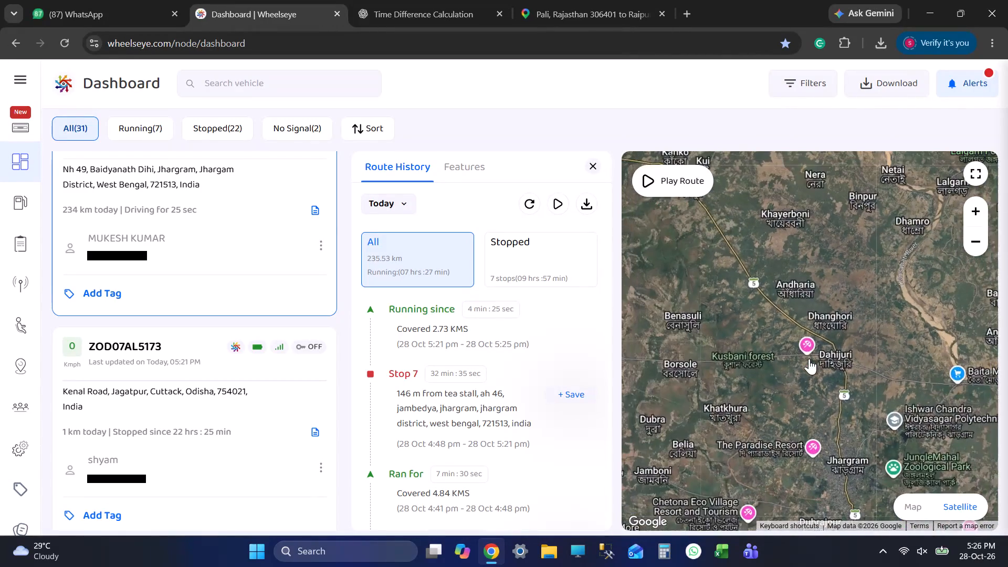
{"action": "scroll", "coordinate": [809, 359], "scroll_direction": "down", "scroll_amount": 11}
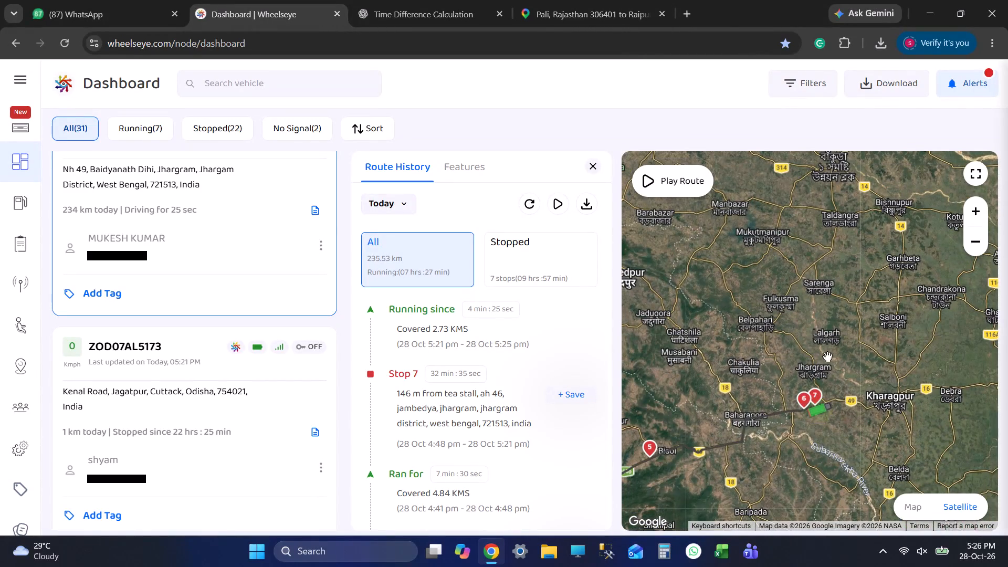
{"action": "scroll", "coordinate": [811, 394], "scroll_direction": "down", "scroll_amount": 4}
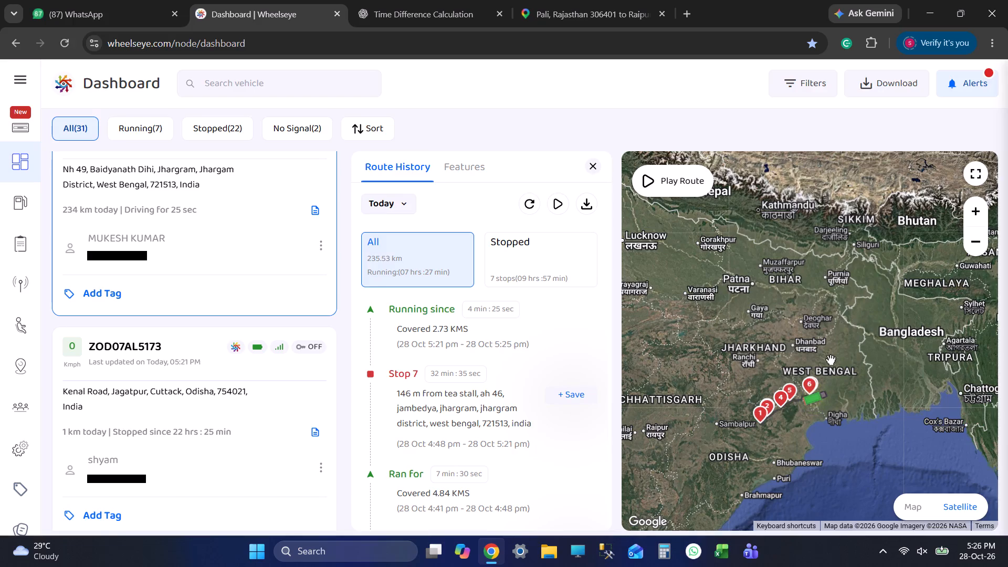
{"action": "scroll", "coordinate": [806, 402], "scroll_direction": "up", "scroll_amount": 7}
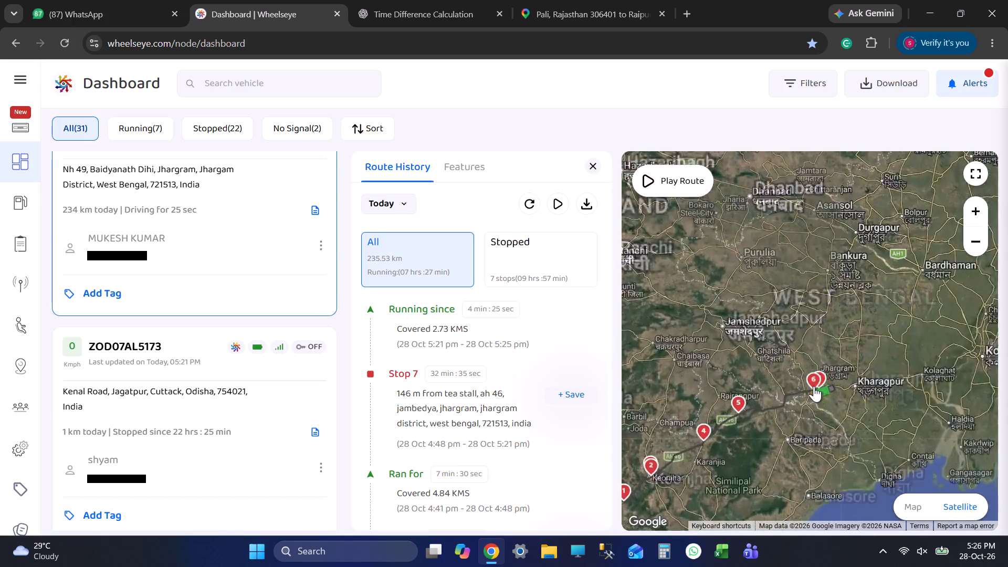
{"action": "scroll", "coordinate": [814, 386], "scroll_direction": "up", "scroll_amount": 10}
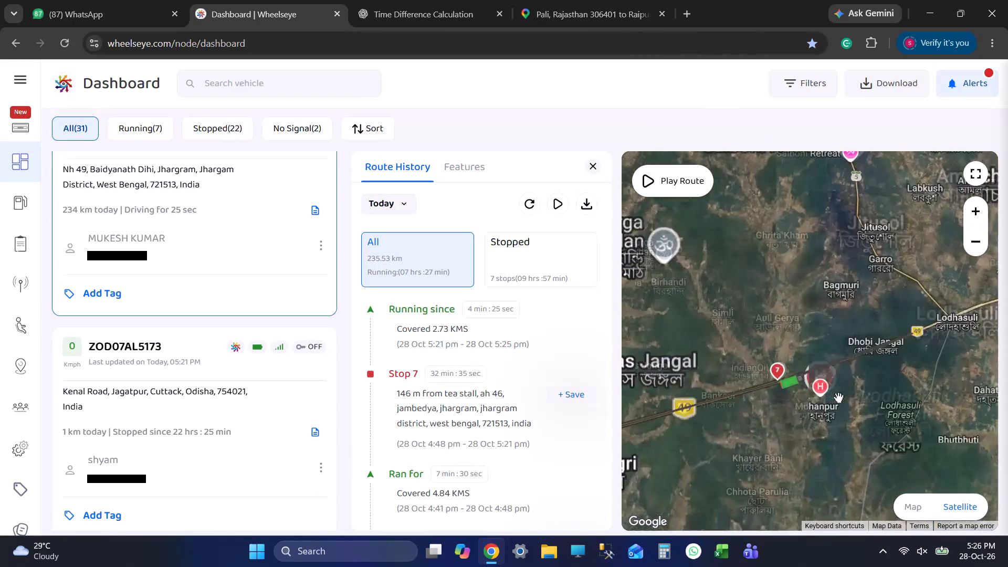
Examine the wider area around Stops 6 and 7, out to Jhargram and Kharagpur, and view Stop 7's details on the map.
{"action": "left_click_drag", "start_coordinate": [834, 388], "coordinate": [795, 408]}
{"action": "left_click_drag", "start_coordinate": [886, 359], "coordinate": [855, 393]}
{"action": "scroll", "coordinate": [859, 383], "scroll_direction": "down", "scroll_amount": 3}
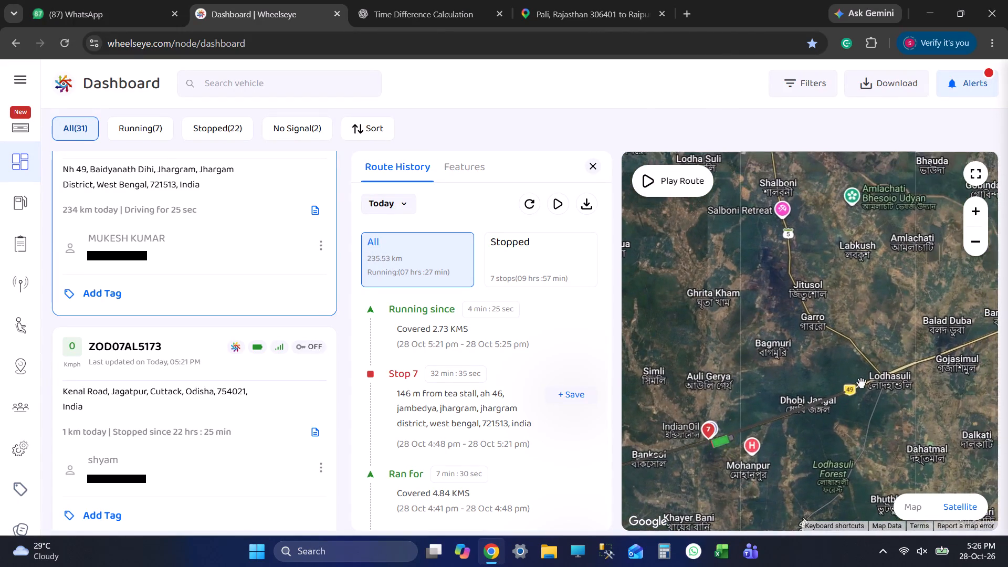
{"action": "left_click_drag", "start_coordinate": [881, 371], "coordinate": [856, 394]}
{"action": "scroll", "coordinate": [862, 381], "scroll_direction": "down", "scroll_amount": 3}
{"action": "left_click_drag", "start_coordinate": [867, 363], "coordinate": [853, 385]}
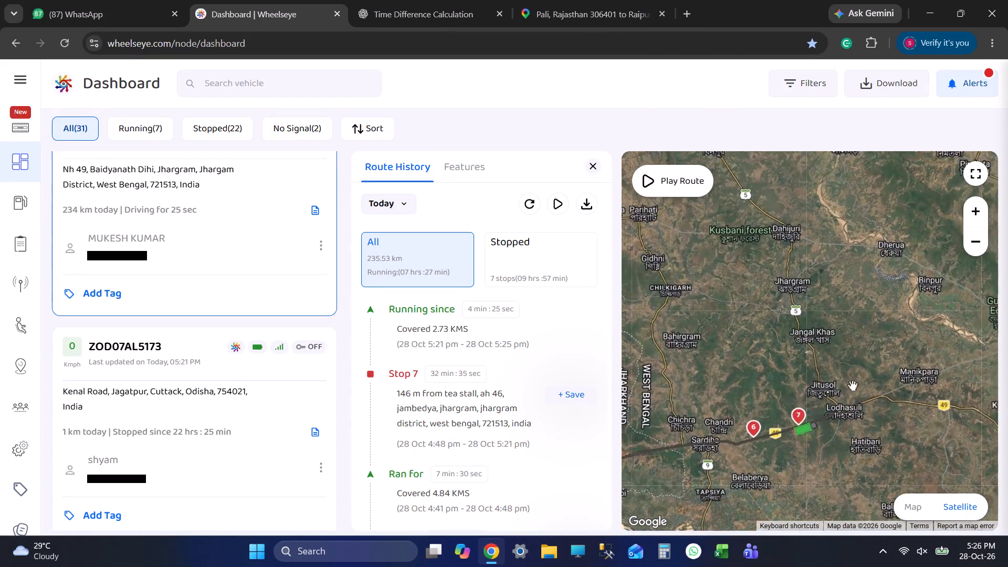
{"action": "scroll", "coordinate": [856, 377], "scroll_direction": "down", "scroll_amount": 3}
{"action": "left_click_drag", "start_coordinate": [861, 362], "coordinate": [848, 372]}
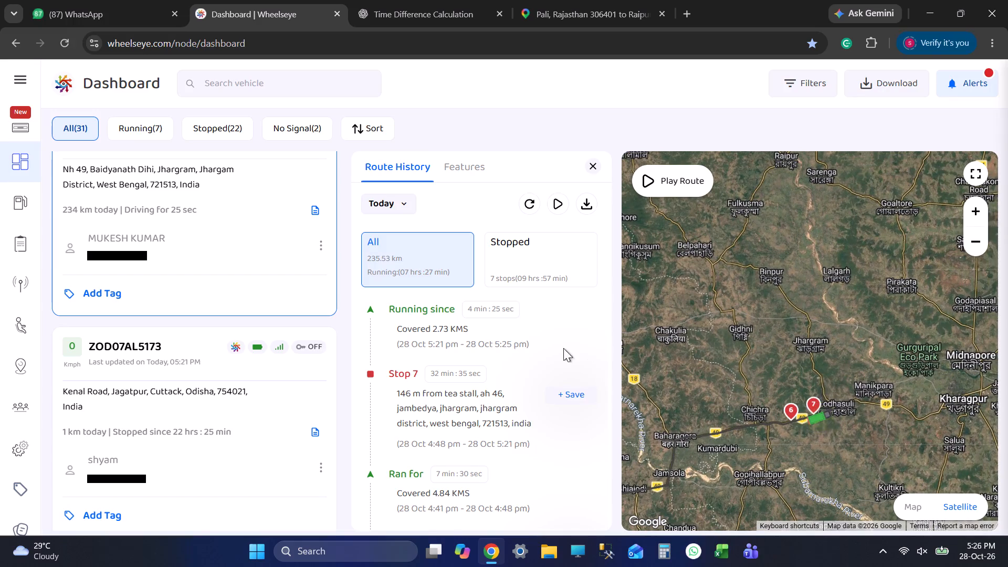
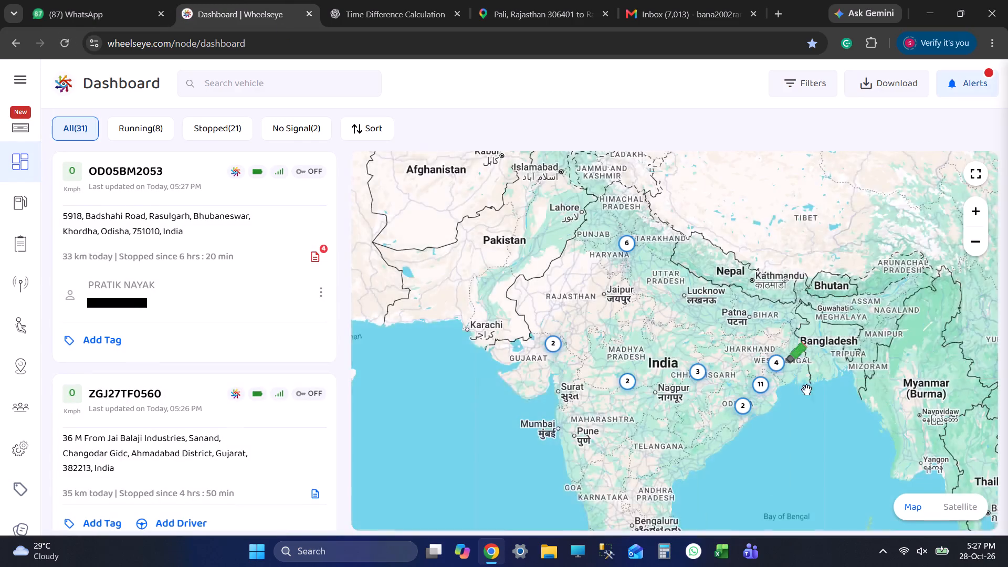
Examine the fleet vehicles around Kataka and Bhubaneswar on the dashboard map, closing in on the vehicle near Kesora.
{"action": "scroll", "coordinate": [787, 403], "scroll_direction": "up", "scroll_amount": 20}
{"action": "scroll", "coordinate": [787, 403], "scroll_direction": "up", "scroll_amount": 9}
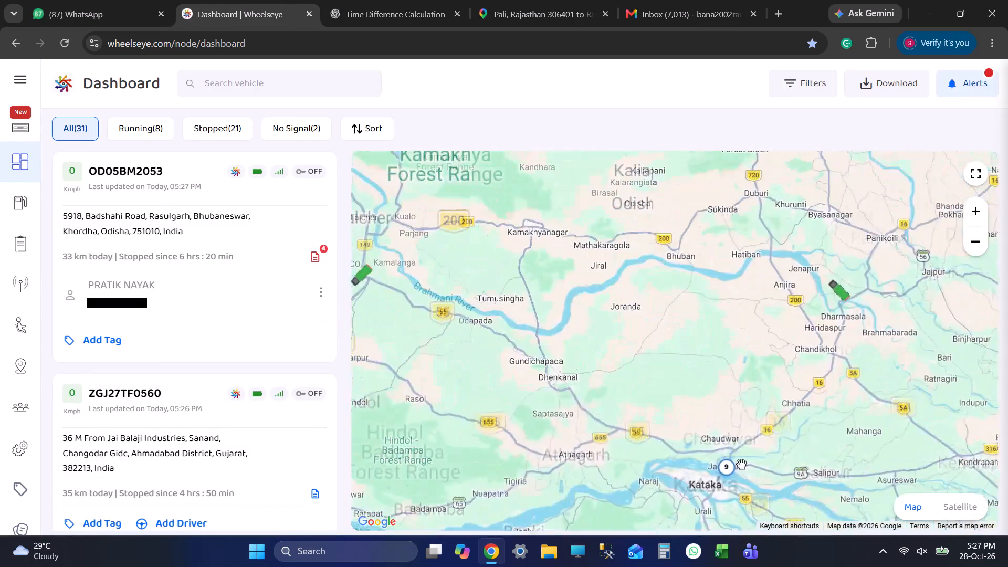
{"action": "left_click_drag", "start_coordinate": [741, 464], "coordinate": [794, 264]}
{"action": "left_click_drag", "start_coordinate": [740, 471], "coordinate": [738, 349]}
{"action": "scroll", "coordinate": [738, 349], "scroll_direction": "up", "scroll_amount": 5}
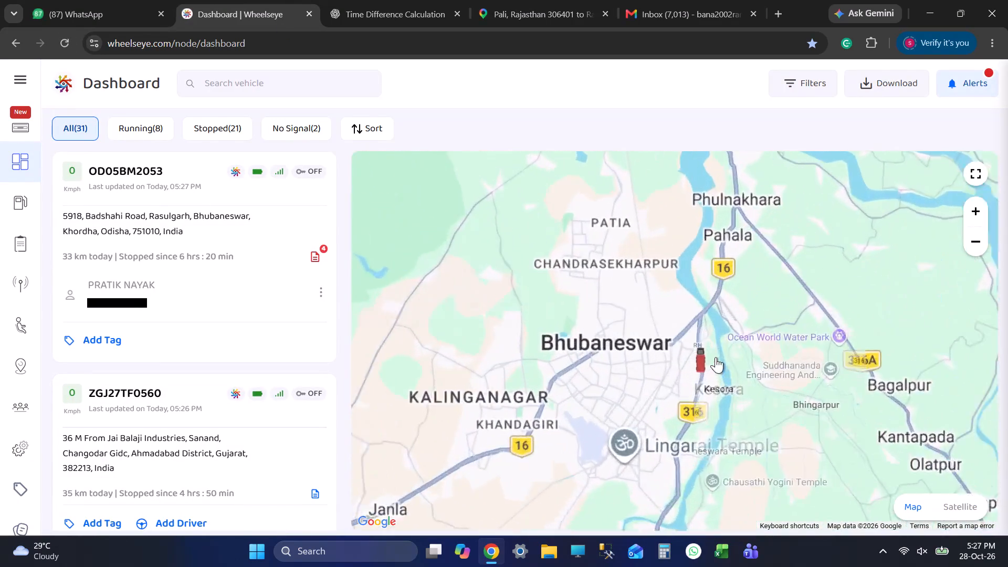
{"action": "left_click", "coordinate": [691, 369]}
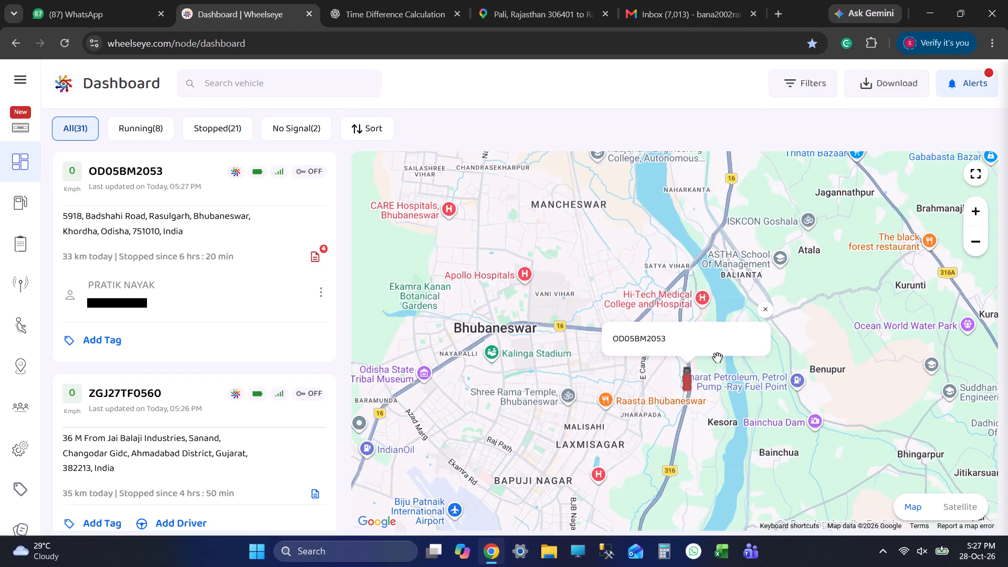
{"action": "left_click", "coordinate": [122, 311]}
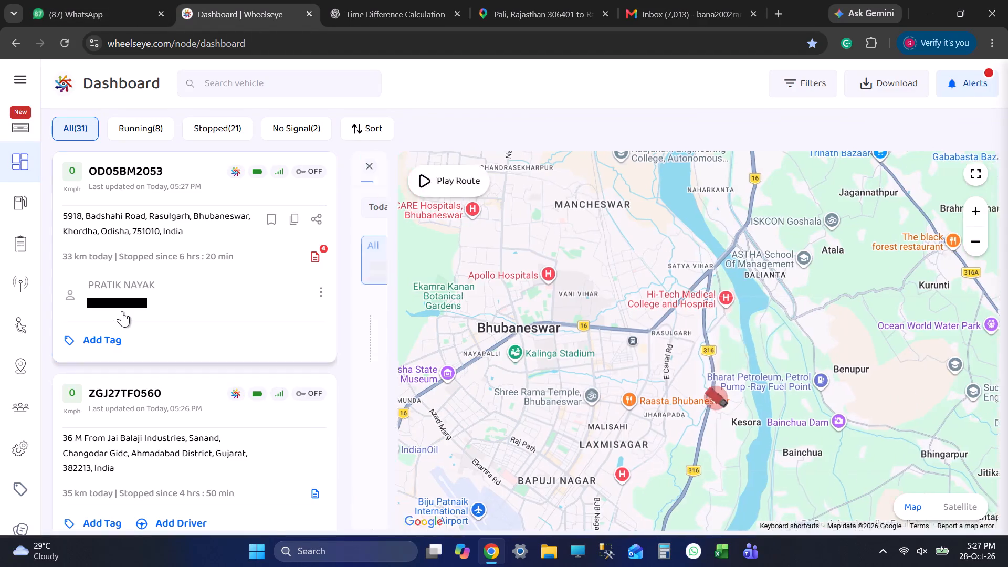
{"action": "left_click", "coordinate": [485, 331]}
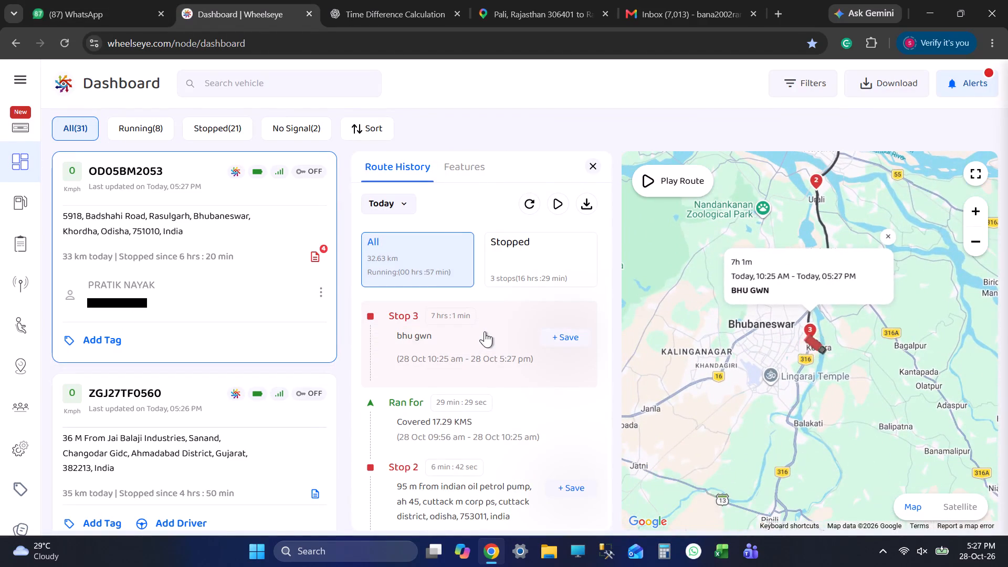
{"action": "scroll", "coordinate": [804, 346], "scroll_direction": "up", "scroll_amount": 12}
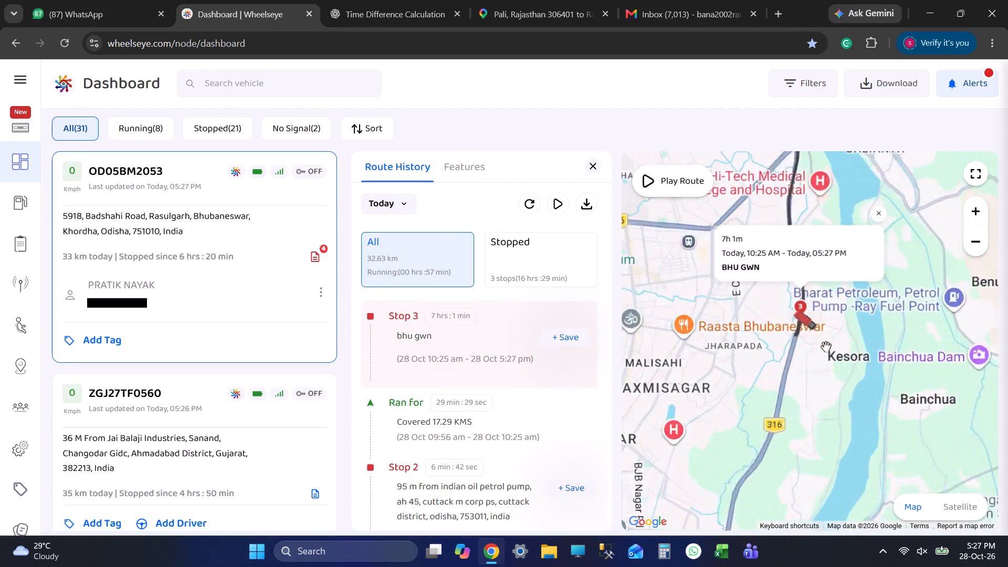
{"action": "scroll", "coordinate": [780, 307], "scroll_direction": "up", "scroll_amount": 8}
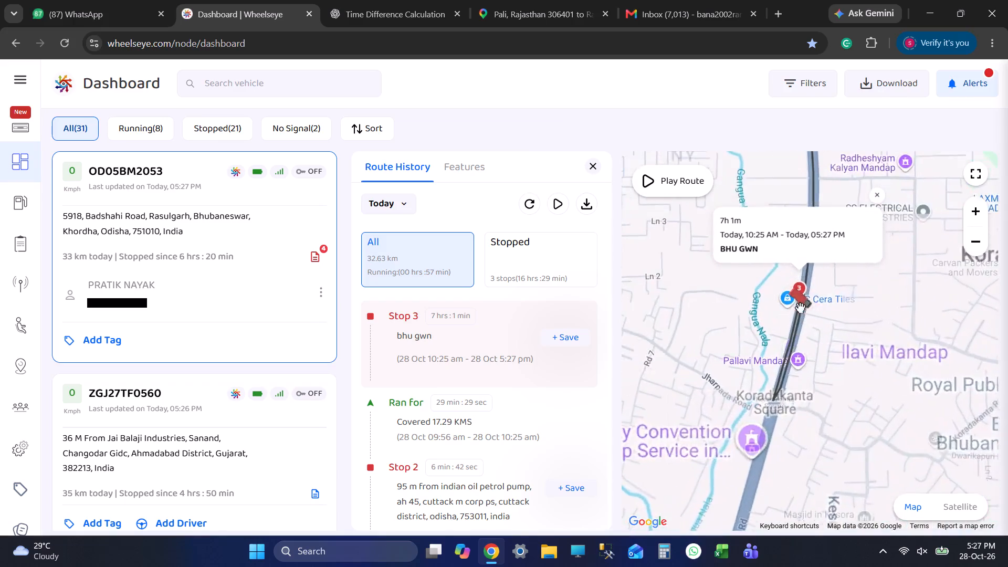
{"action": "scroll", "coordinate": [800, 308], "scroll_direction": "up", "scroll_amount": 2}
{"action": "left_click_drag", "start_coordinate": [800, 308], "coordinate": [794, 369]}
{"action": "scroll", "coordinate": [791, 335], "scroll_direction": "up", "scroll_amount": 5}
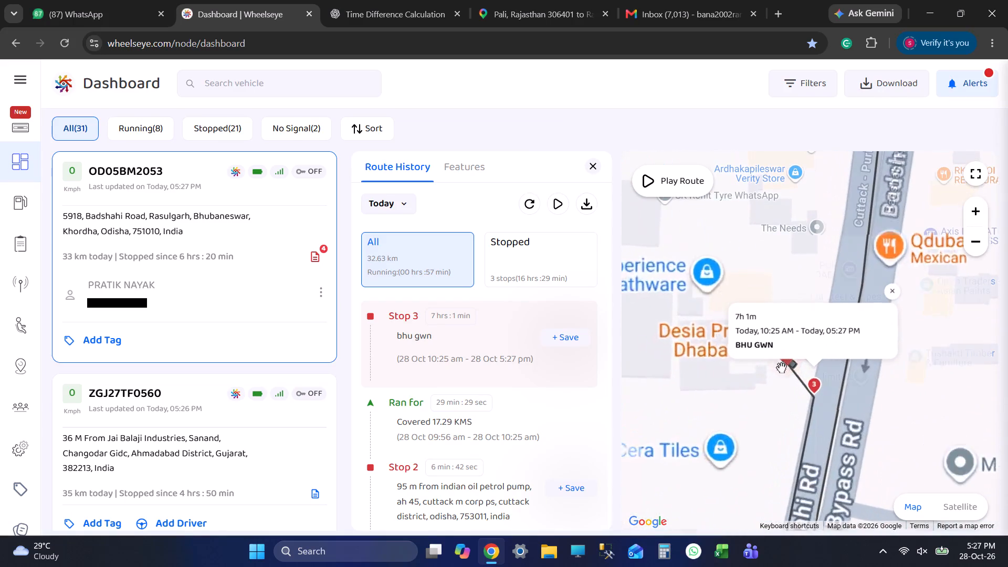
{"action": "left_click", "coordinate": [891, 295]}
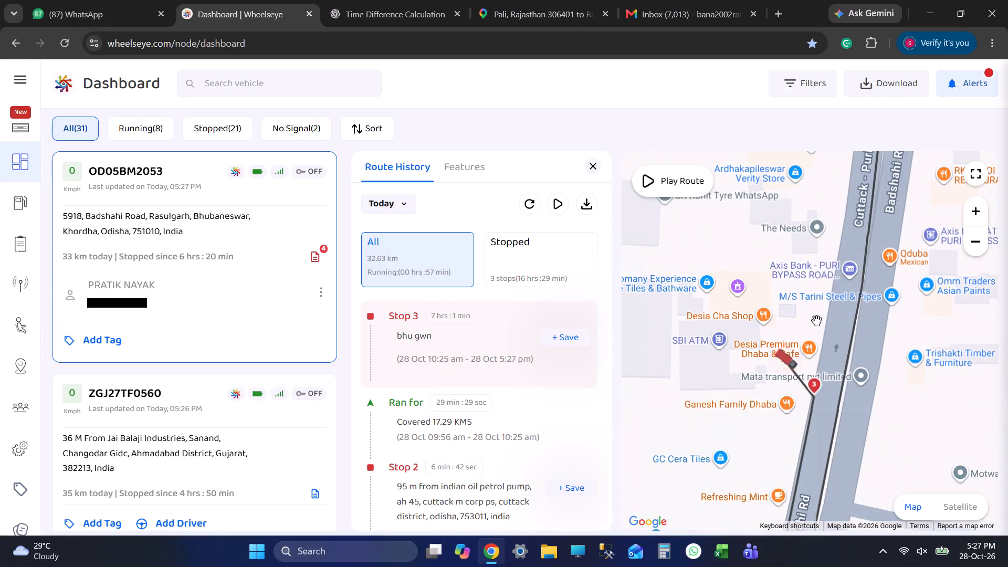
{"action": "scroll", "coordinate": [810, 309], "scroll_direction": "down", "scroll_amount": 4}
{"action": "left_click_drag", "start_coordinate": [842, 312], "coordinate": [831, 371]}
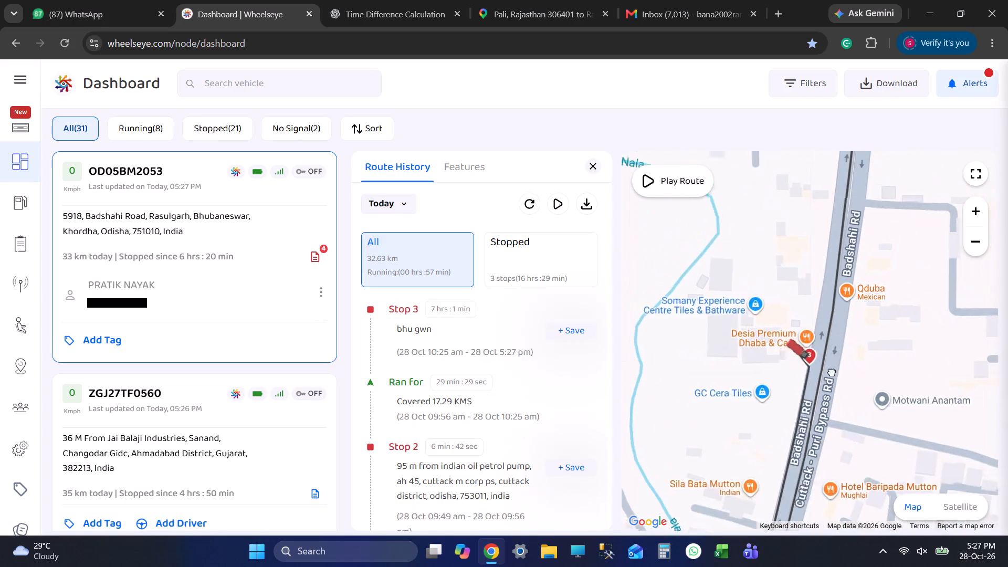
{"action": "left_click_drag", "start_coordinate": [831, 371], "coordinate": [830, 372]}
{"action": "scroll", "coordinate": [830, 372], "scroll_direction": "down", "scroll_amount": 7}
{"action": "left_click_drag", "start_coordinate": [848, 359], "coordinate": [836, 398]}
{"action": "scroll", "coordinate": [836, 398], "scroll_direction": "down", "scroll_amount": 3}
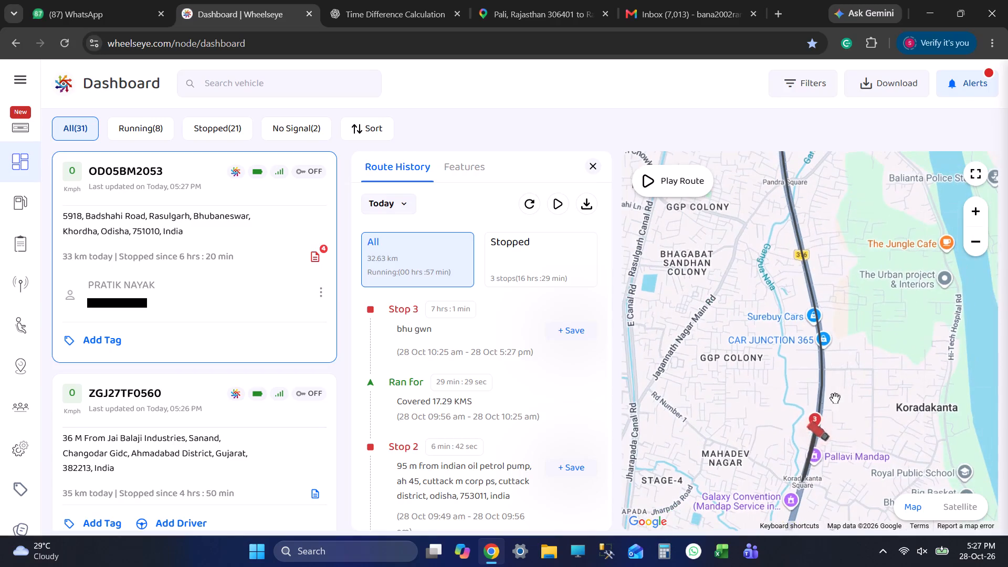
{"action": "scroll", "coordinate": [495, 371], "scroll_direction": "down", "scroll_amount": 2}
{"action": "scroll", "coordinate": [495, 371], "scroll_direction": "up", "scroll_amount": 1}
{"action": "scroll", "coordinate": [495, 371], "scroll_direction": "down", "scroll_amount": 1}
{"action": "scroll", "coordinate": [495, 371], "scroll_direction": "up", "scroll_amount": 1}
{"action": "left_click", "coordinate": [487, 280]}
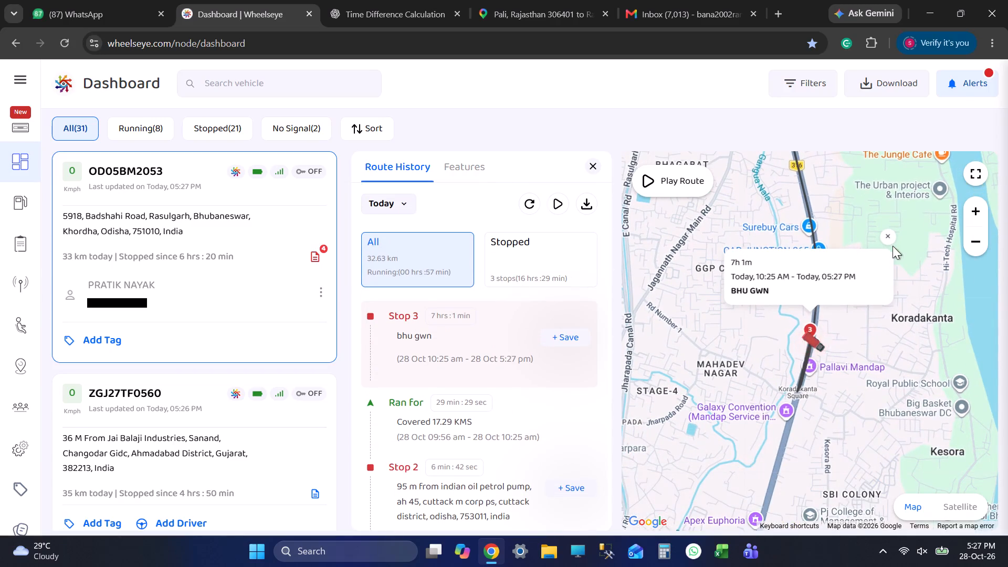
{"action": "left_click", "coordinate": [890, 230]}
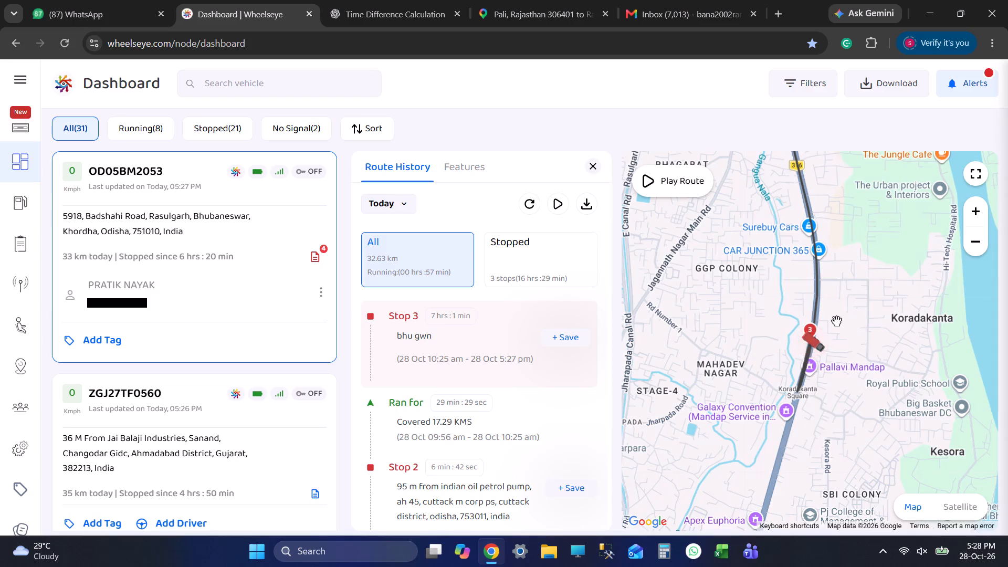
{"action": "scroll", "coordinate": [892, 323], "scroll_direction": "down", "scroll_amount": 3}
{"action": "left_click_drag", "start_coordinate": [892, 323], "coordinate": [854, 374]}
{"action": "scroll", "coordinate": [854, 374], "scroll_direction": "down", "scroll_amount": 4}
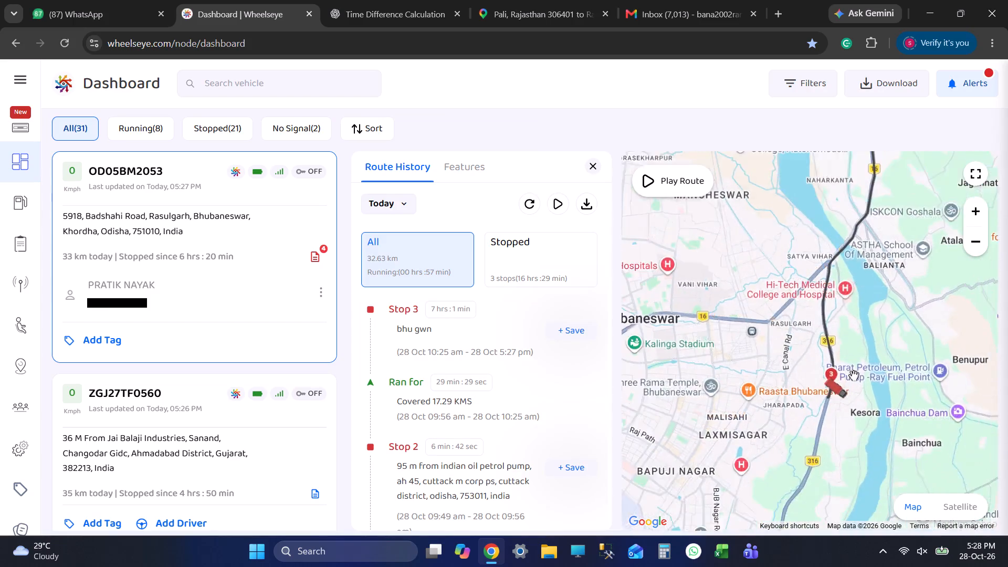
{"action": "scroll", "coordinate": [854, 375], "scroll_direction": "down", "scroll_amount": 3}
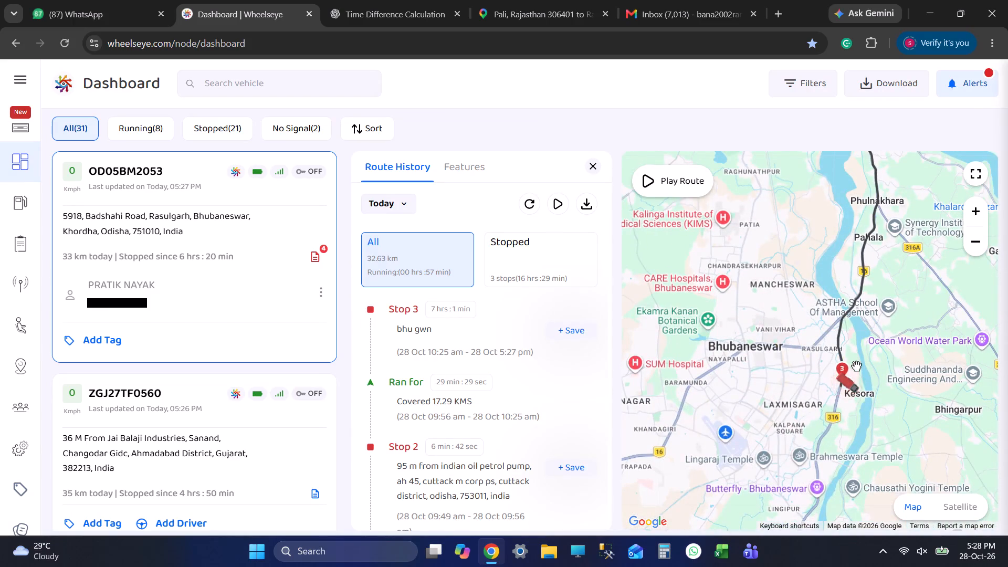
{"action": "scroll", "coordinate": [856, 366], "scroll_direction": "down", "scroll_amount": 3}
{"action": "left_click_drag", "start_coordinate": [878, 335], "coordinate": [873, 350]}
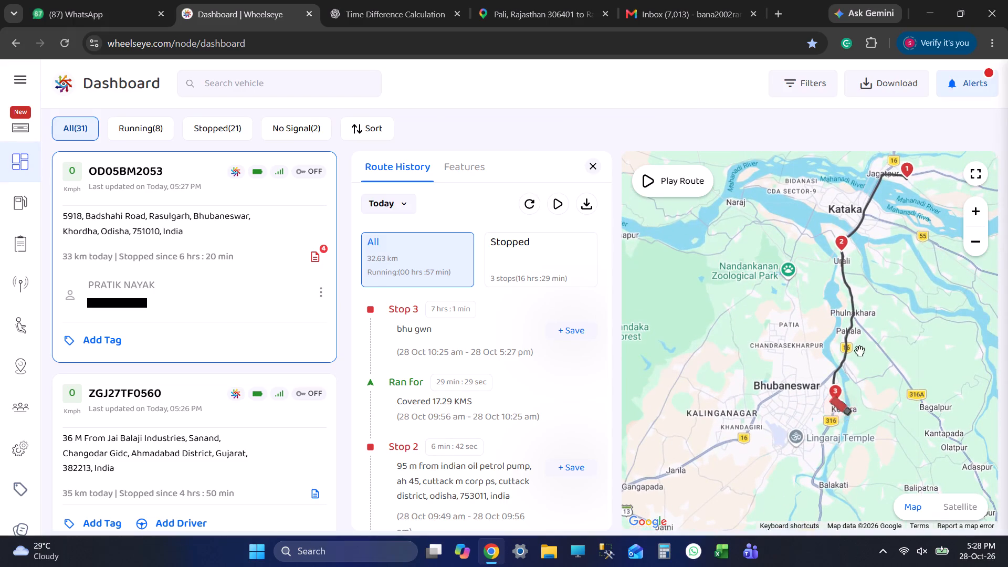
Search for vehicle 8130, open its route history for today and locate Stop 4 at bhu gwn on the map.
{"action": "left_click", "coordinate": [278, 68]}
{"action": "left_click", "coordinate": [280, 80]}
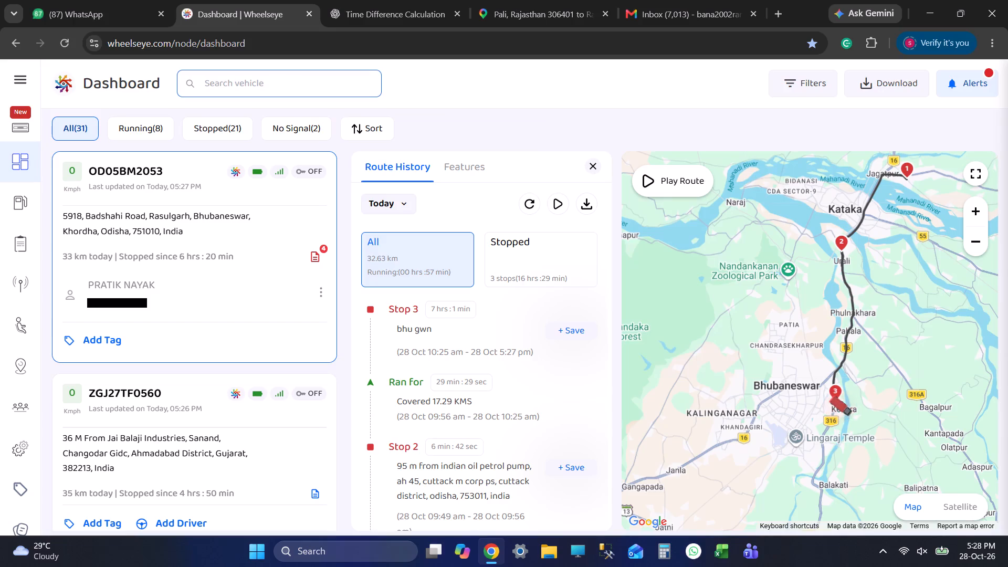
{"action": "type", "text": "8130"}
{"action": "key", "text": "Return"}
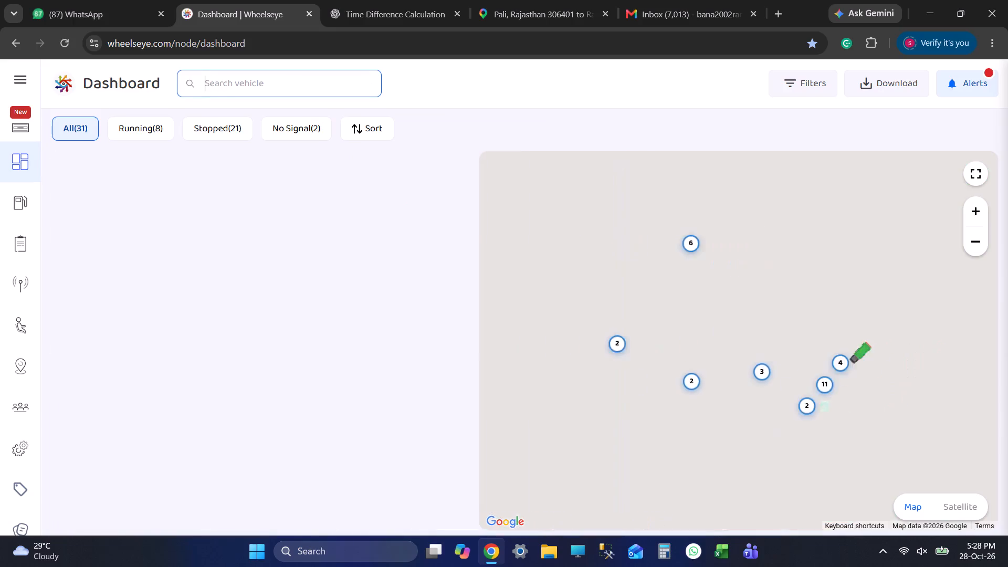
{"action": "left_click", "coordinate": [191, 219]}
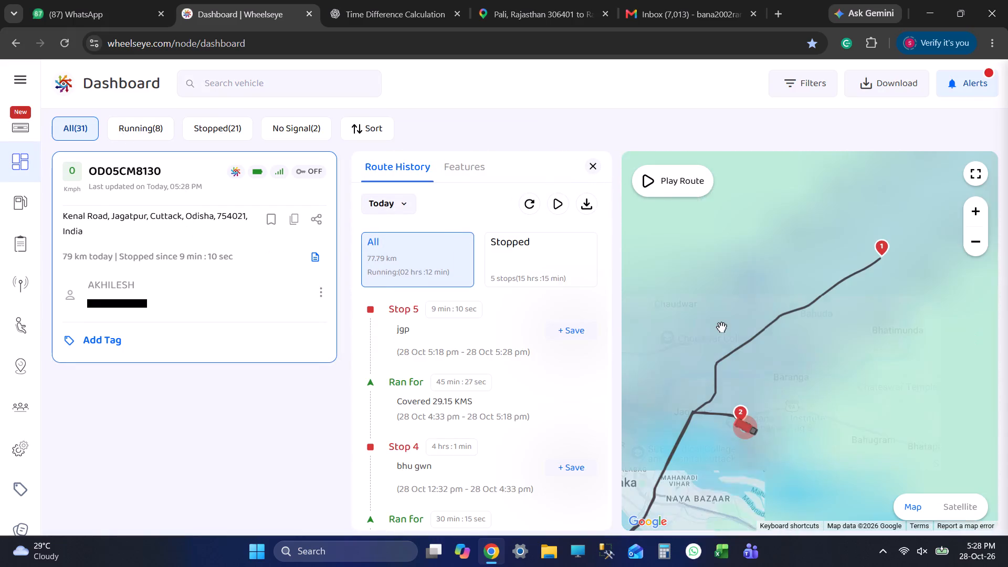
{"action": "scroll", "coordinate": [731, 407], "scroll_direction": "up", "scroll_amount": 3}
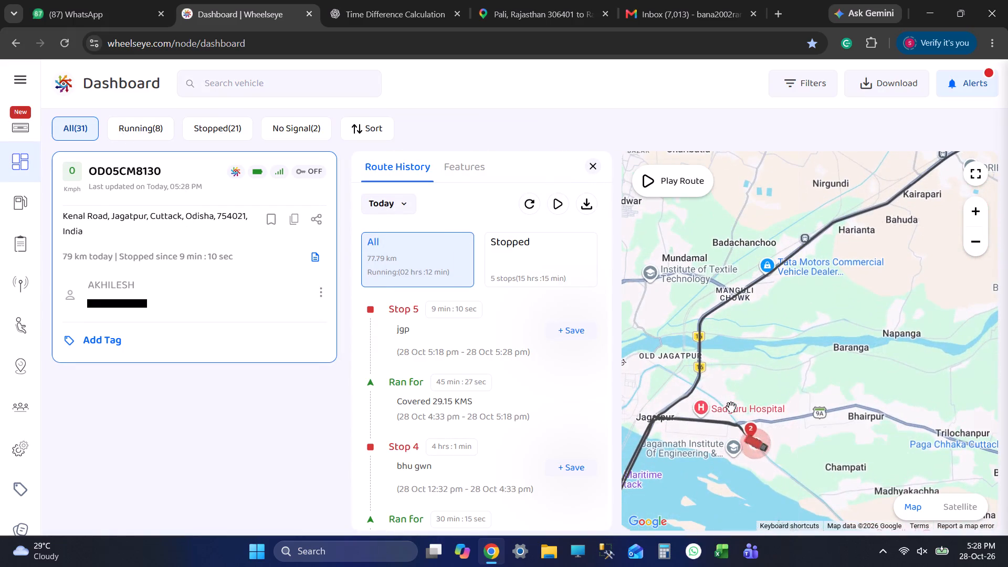
{"action": "scroll", "coordinate": [411, 425], "scroll_direction": "down", "scroll_amount": 3}
{"action": "scroll", "coordinate": [481, 378], "scroll_direction": "up", "scroll_amount": 2}
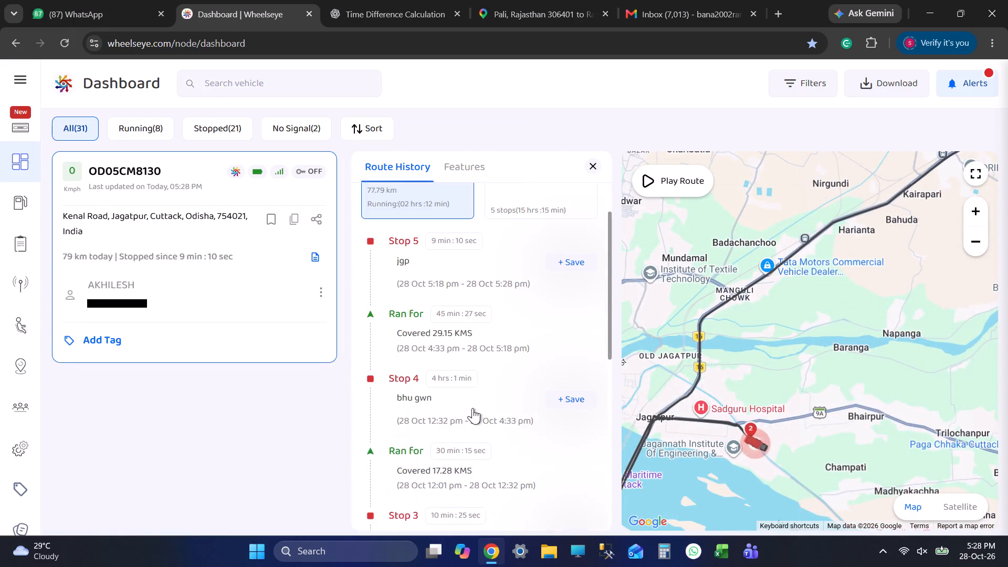
{"action": "left_click", "coordinate": [472, 408]}
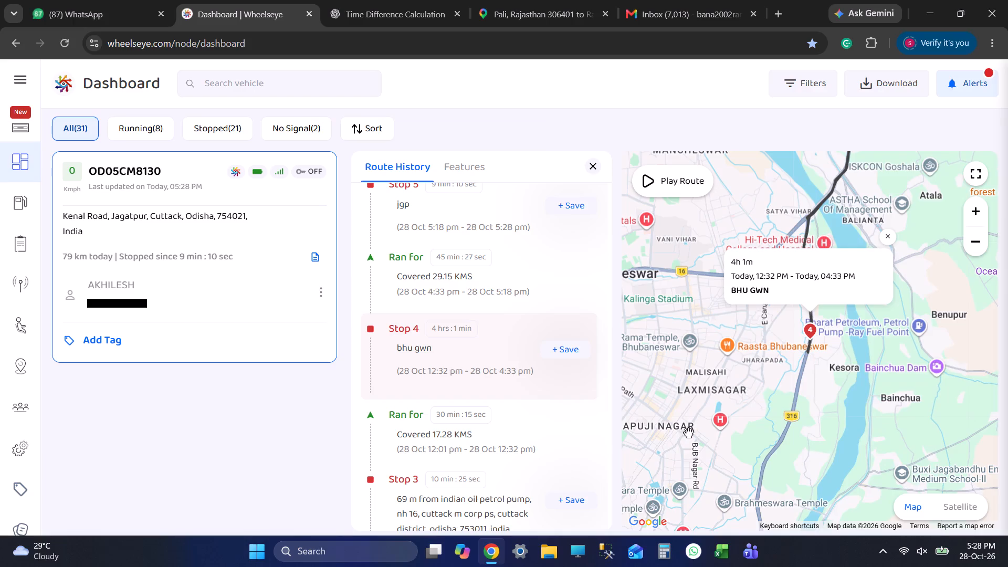
Switch to the open Google Maps directions from Pali, Rajasthan to Raipur, Chhattisgarh.
{"action": "left_click", "coordinate": [409, 0]}
{"action": "left_click", "coordinate": [557, 7]}
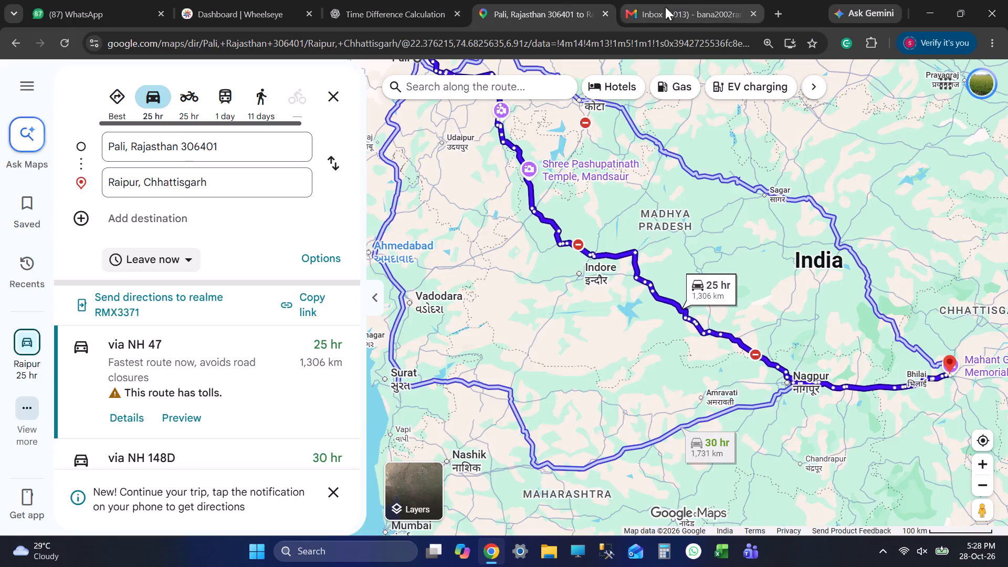